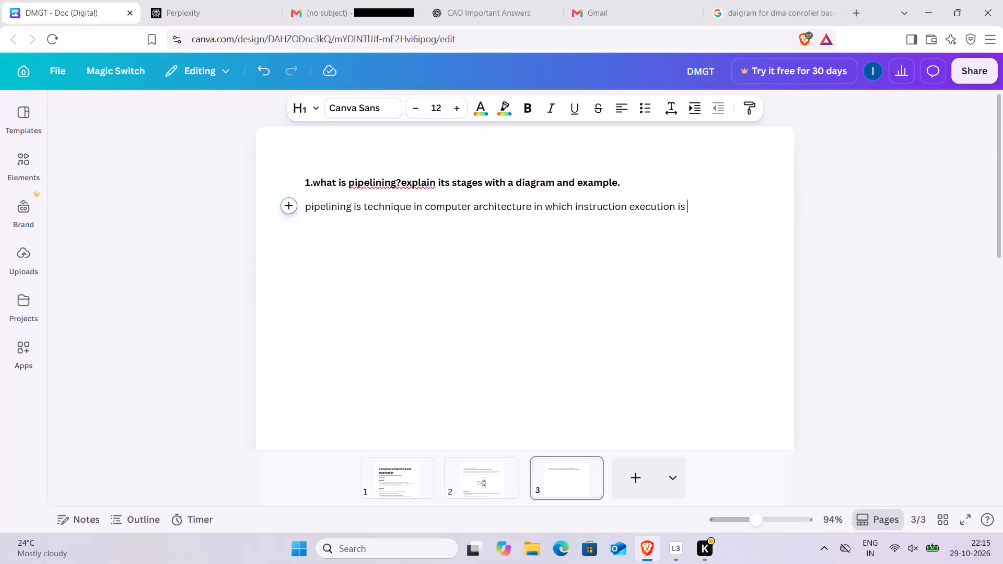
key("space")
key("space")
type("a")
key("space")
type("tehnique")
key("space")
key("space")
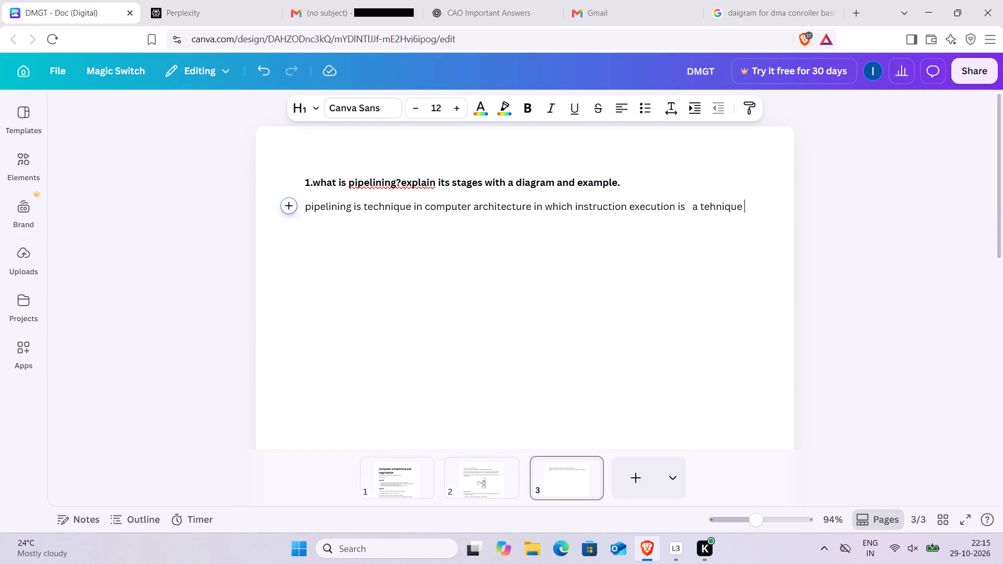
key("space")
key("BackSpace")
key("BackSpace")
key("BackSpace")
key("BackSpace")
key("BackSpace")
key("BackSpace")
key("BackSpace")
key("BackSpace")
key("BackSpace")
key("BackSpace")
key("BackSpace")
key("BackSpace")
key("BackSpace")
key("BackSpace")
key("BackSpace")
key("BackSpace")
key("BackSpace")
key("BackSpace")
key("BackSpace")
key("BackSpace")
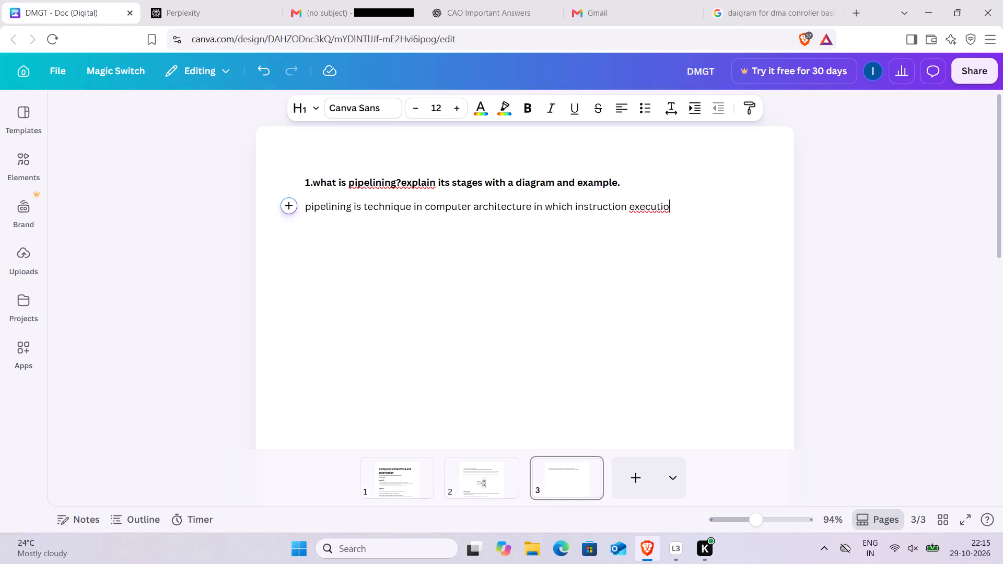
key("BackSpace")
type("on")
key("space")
Continue the pipelining definition after "instruction execution" with "is divided into multiple stage".
key("space")
type("is divided into")
key("space")
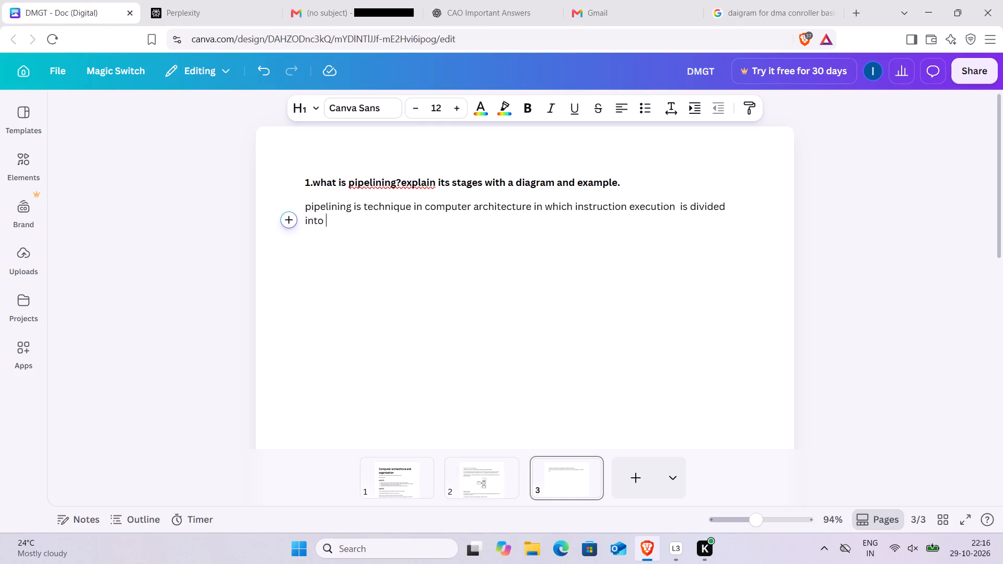
type("multiple stage")
key("space")
Complete the definition with ",allowing serval instructions to be processed simultanously at diffrent stages .".
type(",allowing")
key("space")
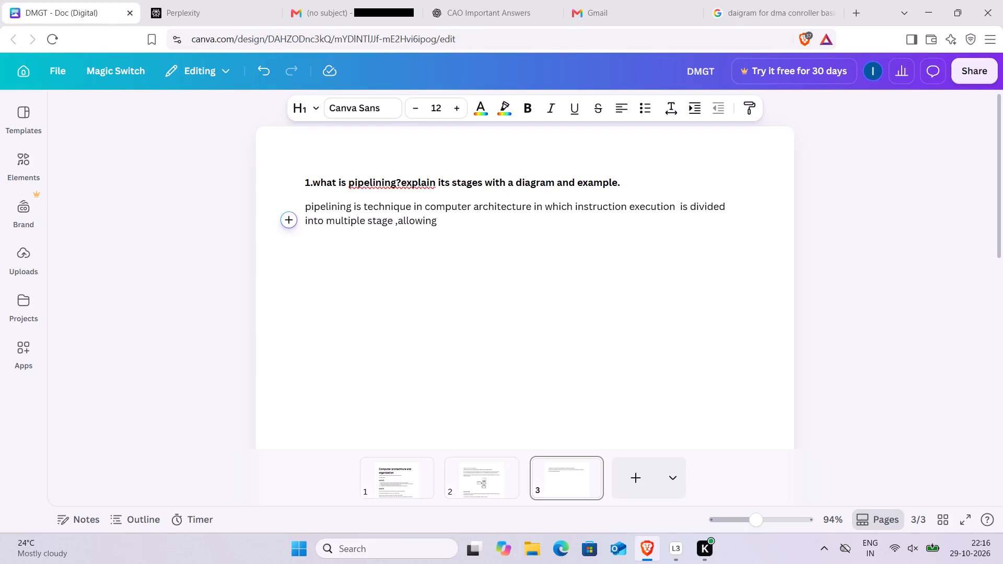
key("space")
type("serval")
key("space")
type("instruction")
key("space")
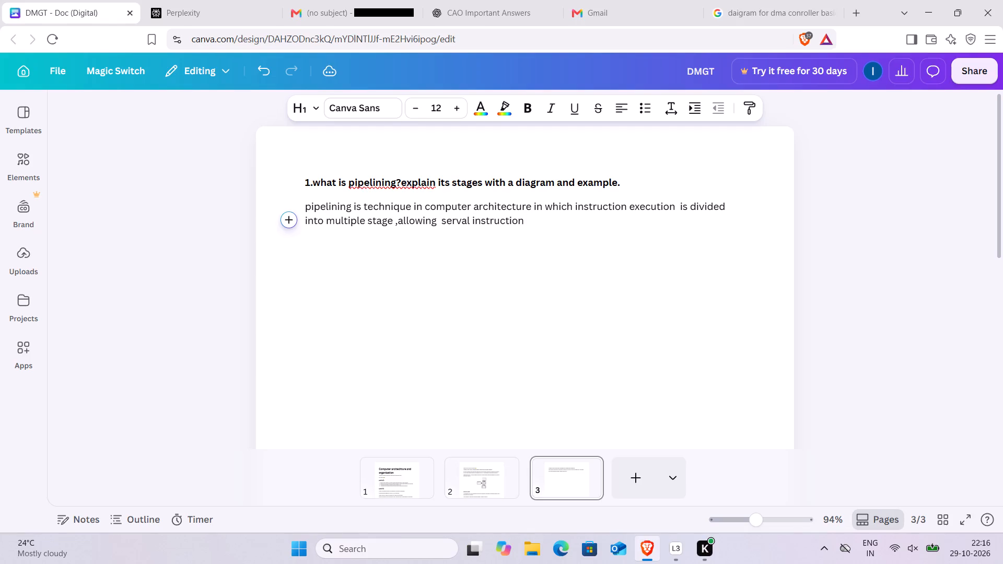
key("equal")
key("BackSpace")
key("BackSpace")
type("s to")
key("space")
type("be pro")
key("c")
type("essed simula")
key("BackSpace")
type("tanously")
key("space")
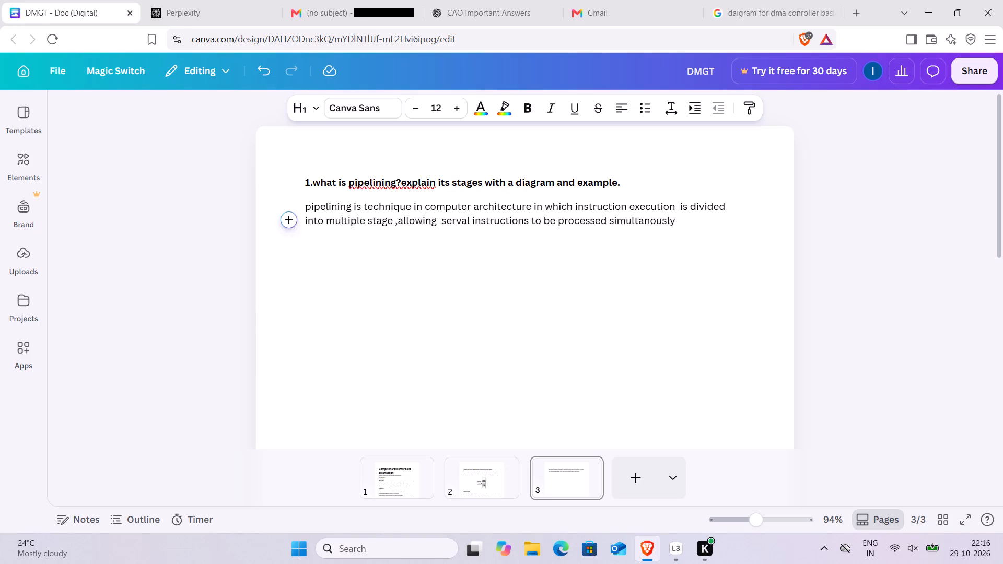
type("at diffrent stages")
key("space")
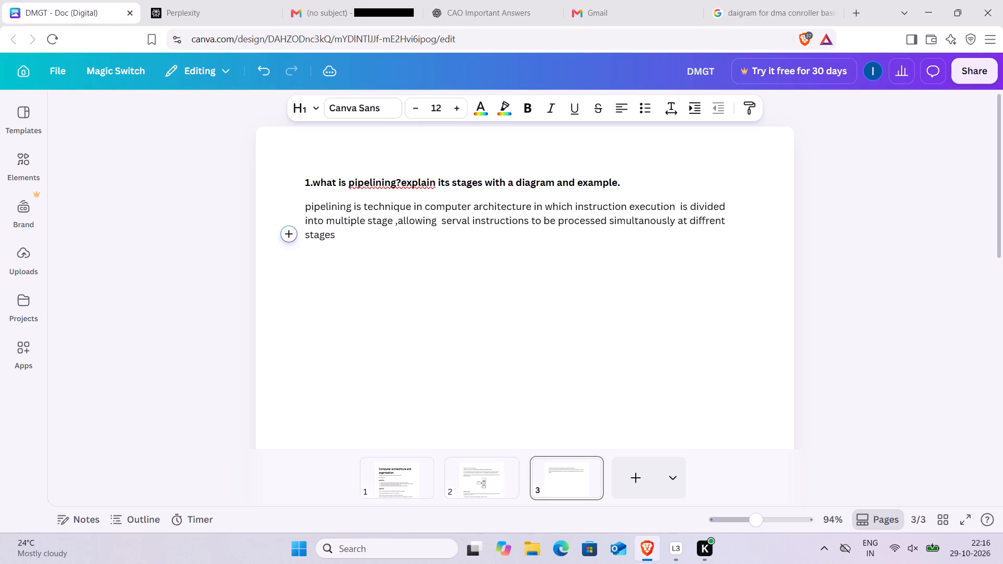
key("period")
Add a new paragraph below the definition reading "it works like an assembely line in a facroty :".
key("Return")
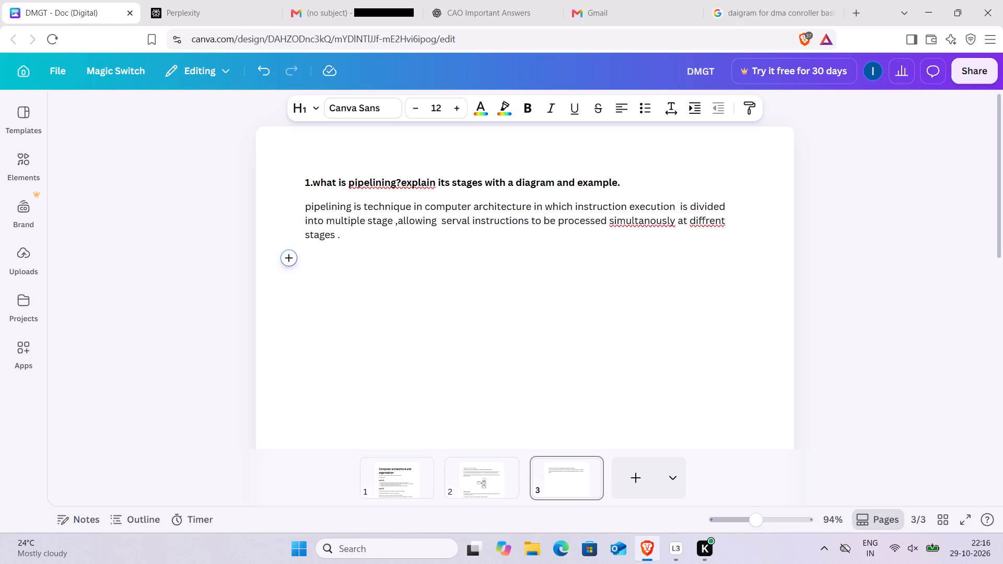
type("it works like an assembely line")
key("space")
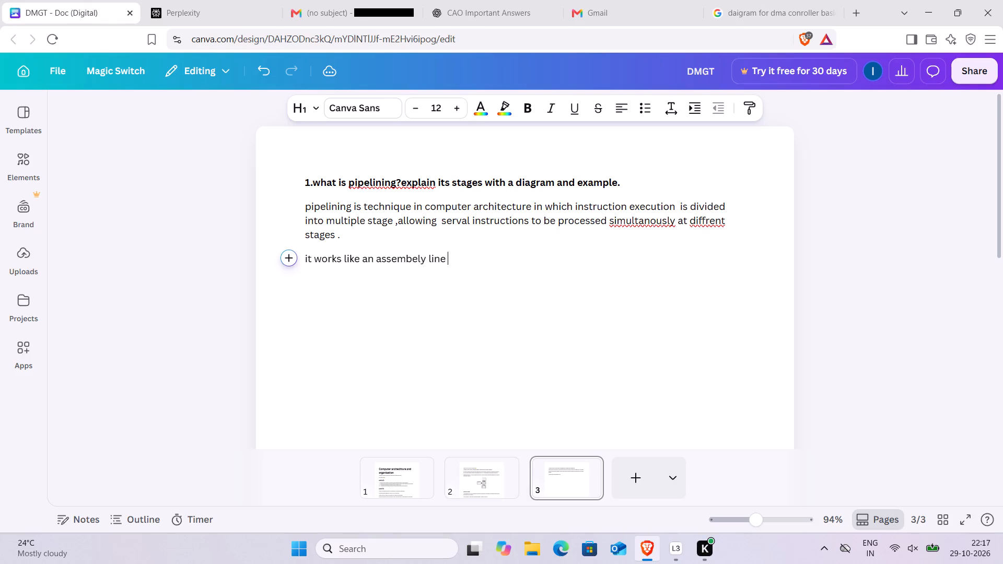
key("space")
type("in a facroty")
key("space")
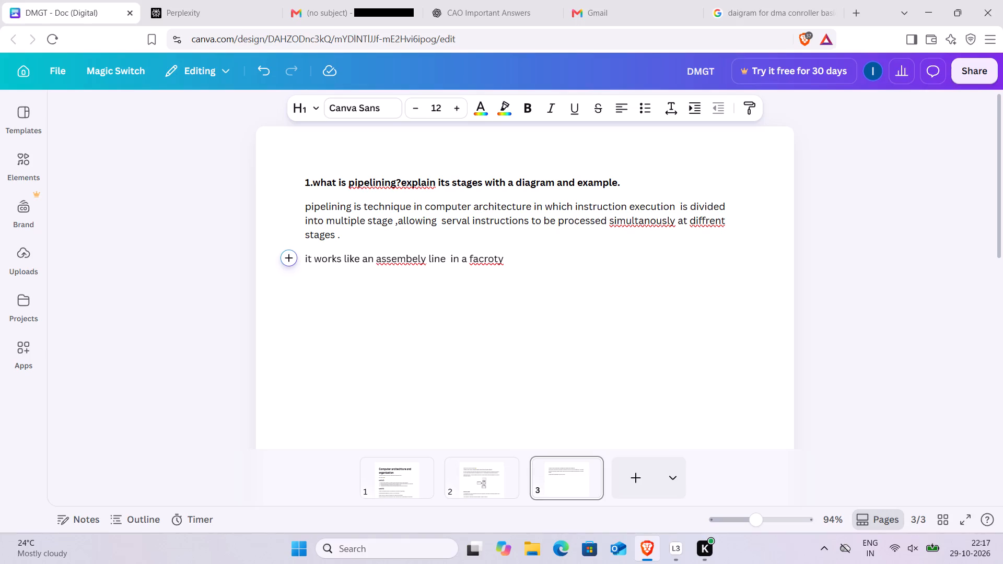
key("shift+colon")
key("Return")
key("BackSpace")
key("semicolon")
key("BackSpace")
key("shift+colon")
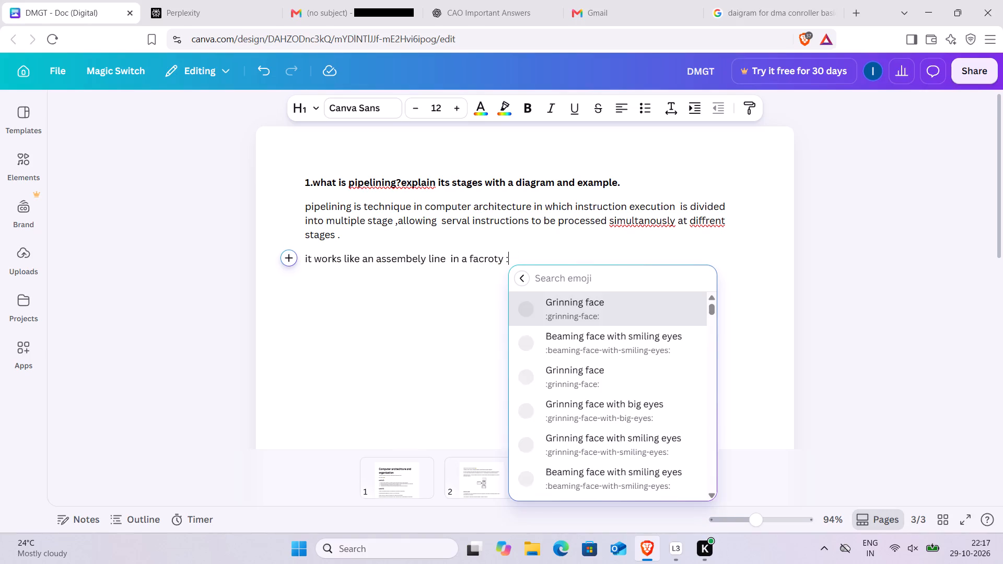
key("Escape")
Add the stage sequence "fetch->decode->execute->write;" on its own line, followed by a blank line.
key("Return")
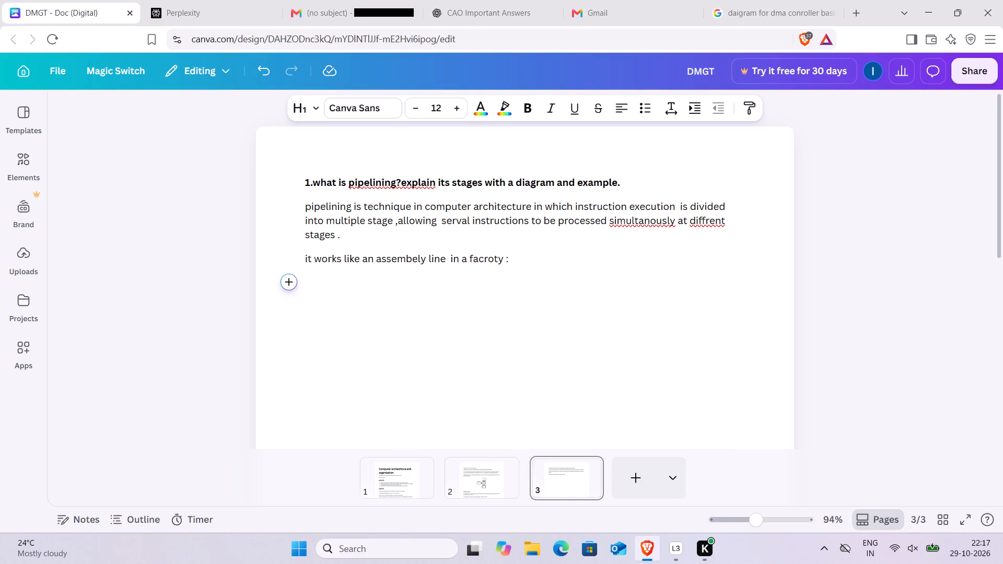
key("r")
type("etch")
key("BackSpace")
key("BackSpace")
key("BackSpace")
key("BackSpace")
key("BackSpace")
type("fetch->")
type("decode")
type("->")
type("execute->")
type("write")
key("semicolon")
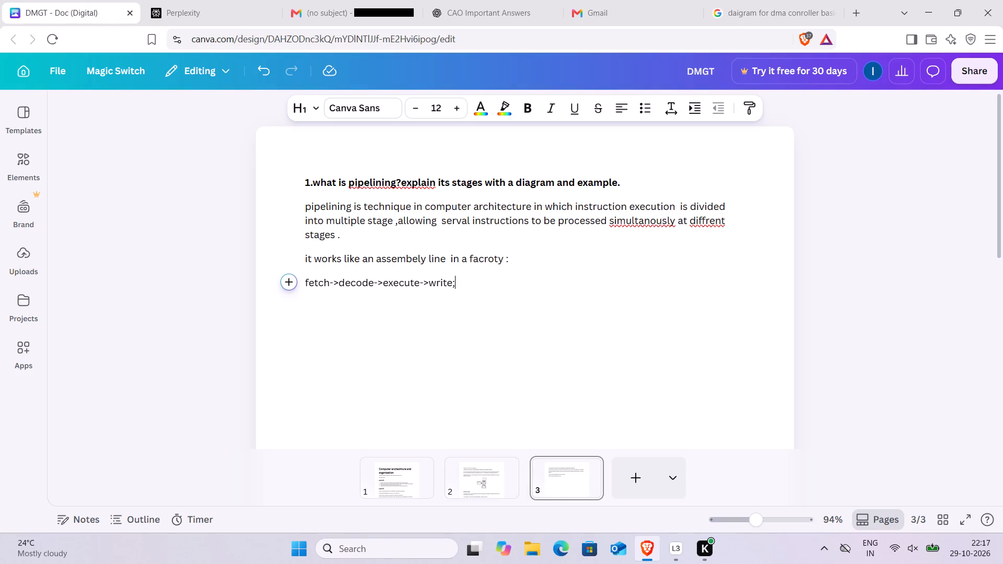
key("Return")
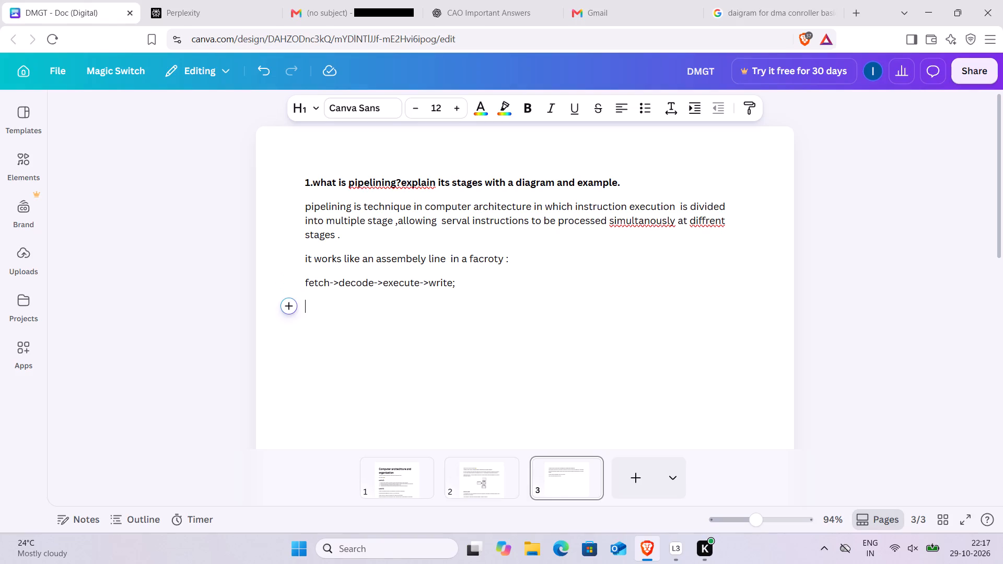
key("space")
Remove the semicolon at the end of the stage sequence line.
left_click_drag(509, 280, 410, 285)
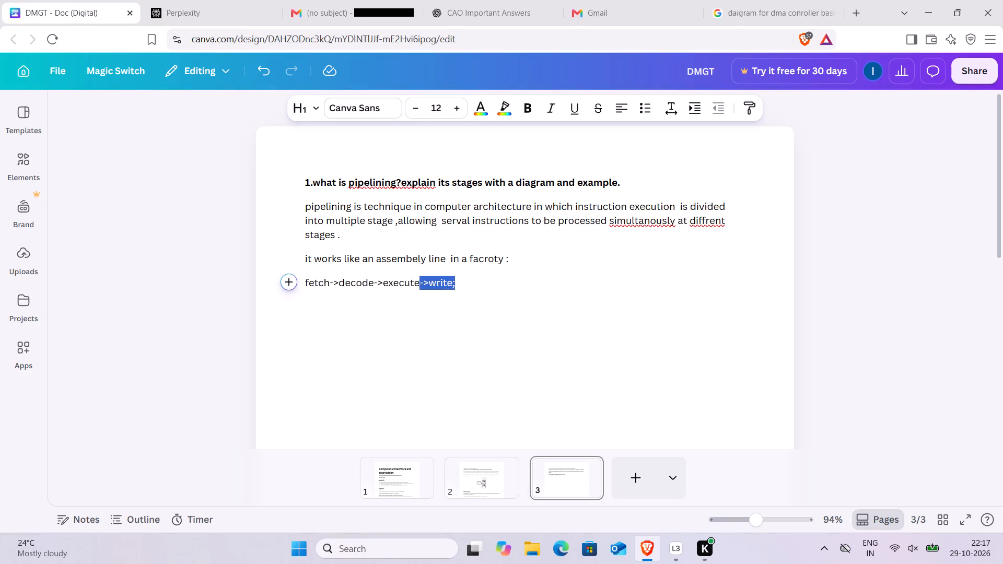
left_click_drag(410, 285, 294, 287)
left_click(305, 285)
left_click_drag(305, 285, 454, 280)
left_click(459, 278)
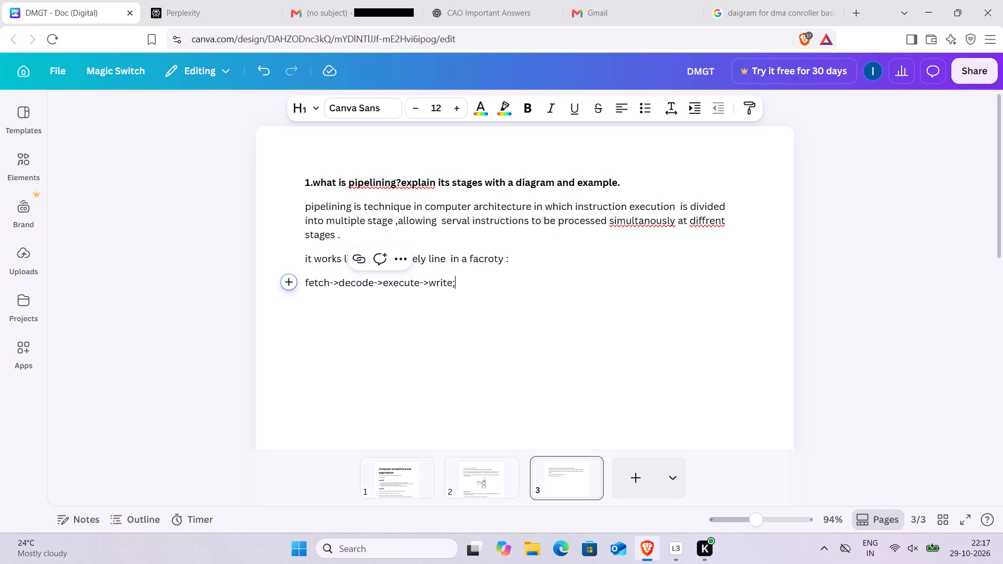
key("BackSpace")
Format the stage sequence line and the blank line below it as centred, bold, size 14 text.
left_click_drag(300, 280, 460, 296)
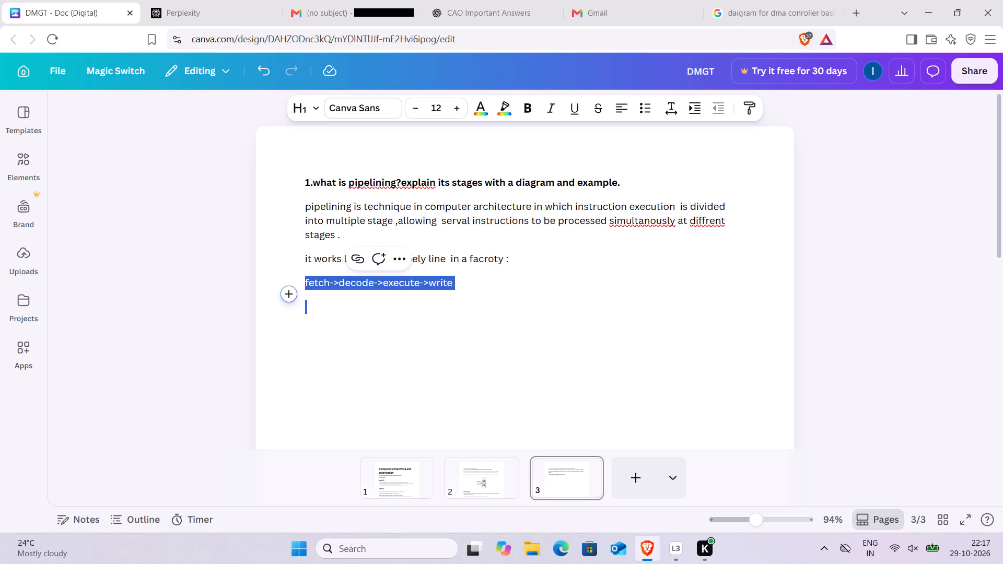
left_click(626, 102)
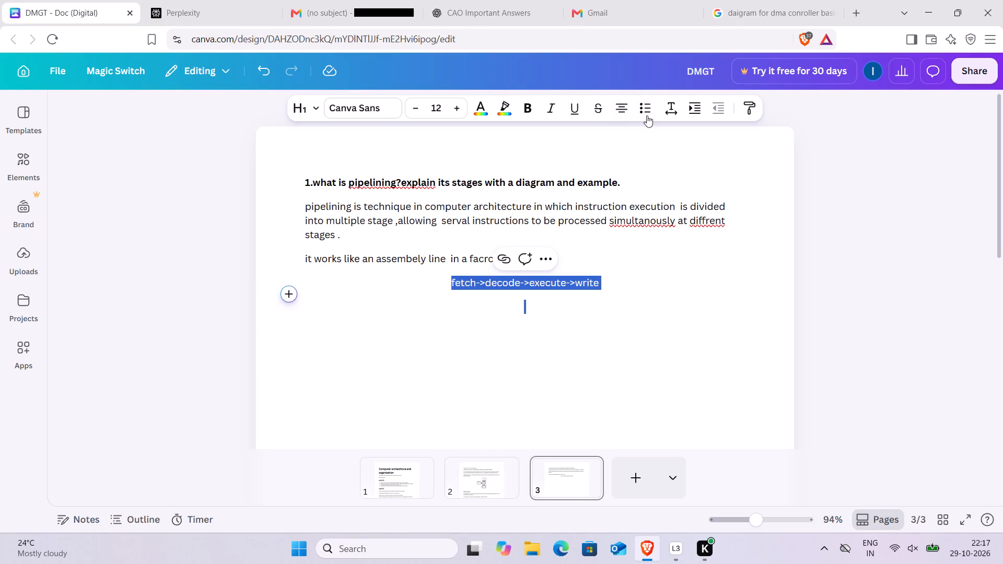
left_click(531, 110)
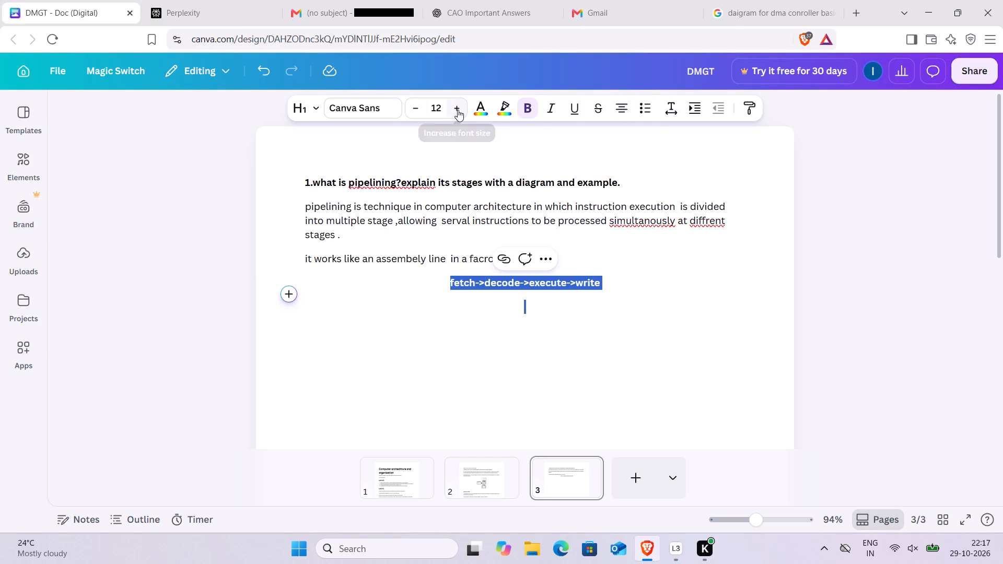
double_click(458, 110)
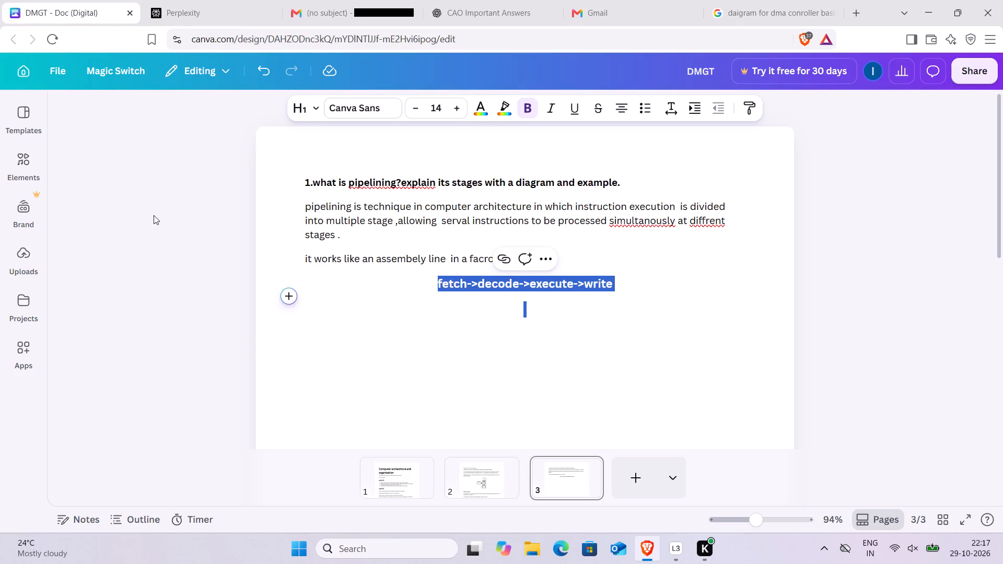
Insert the highlight block with the eyes icon directly below the stage sequence line.
left_click(14, 172)
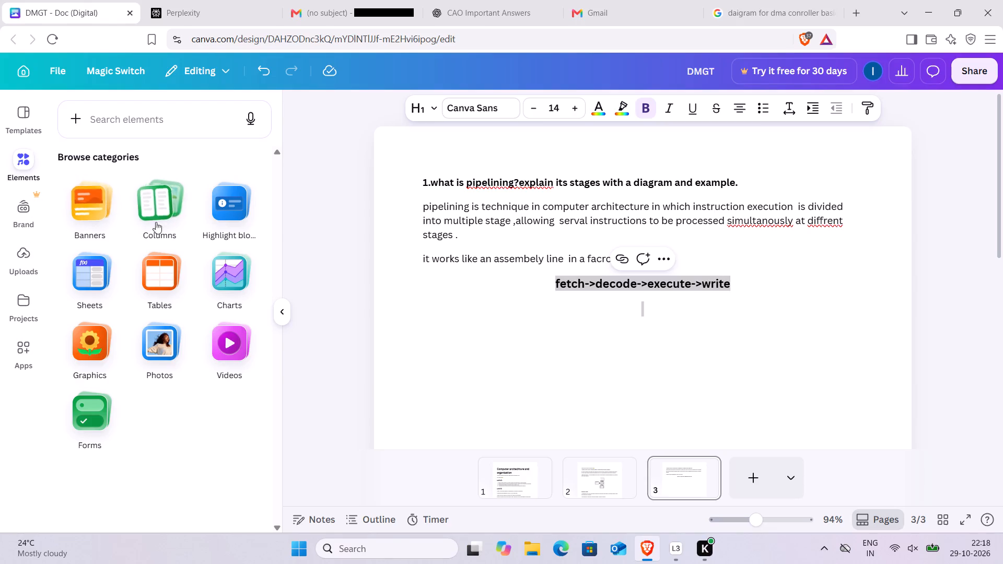
left_click(230, 228)
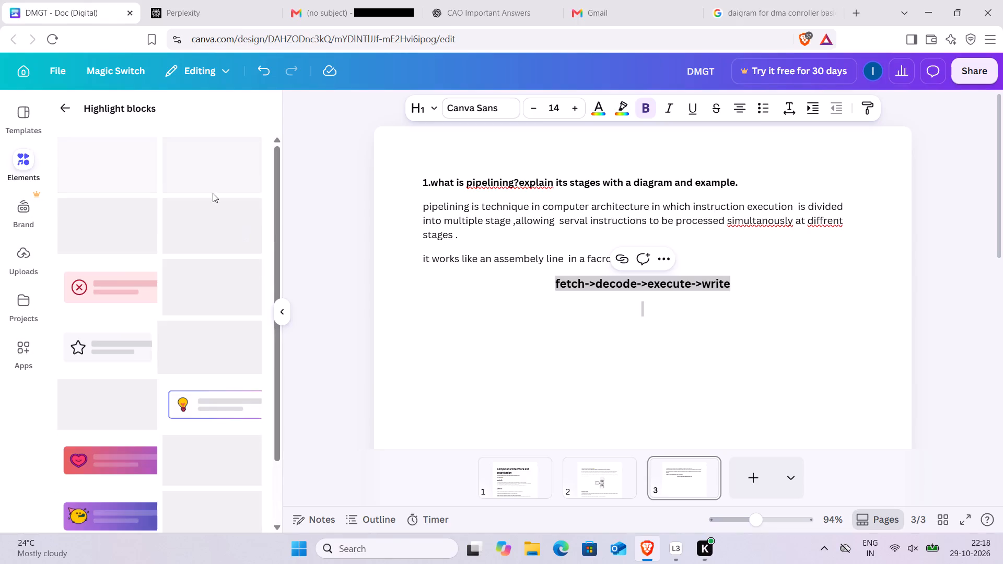
left_click_drag(193, 354, 189, 354)
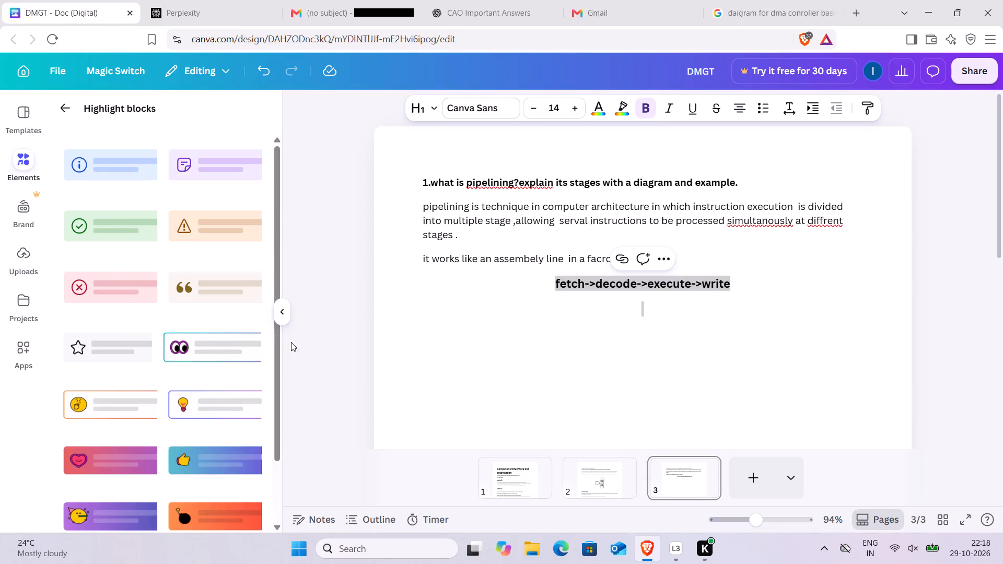
left_click_drag(176, 344, 537, 305)
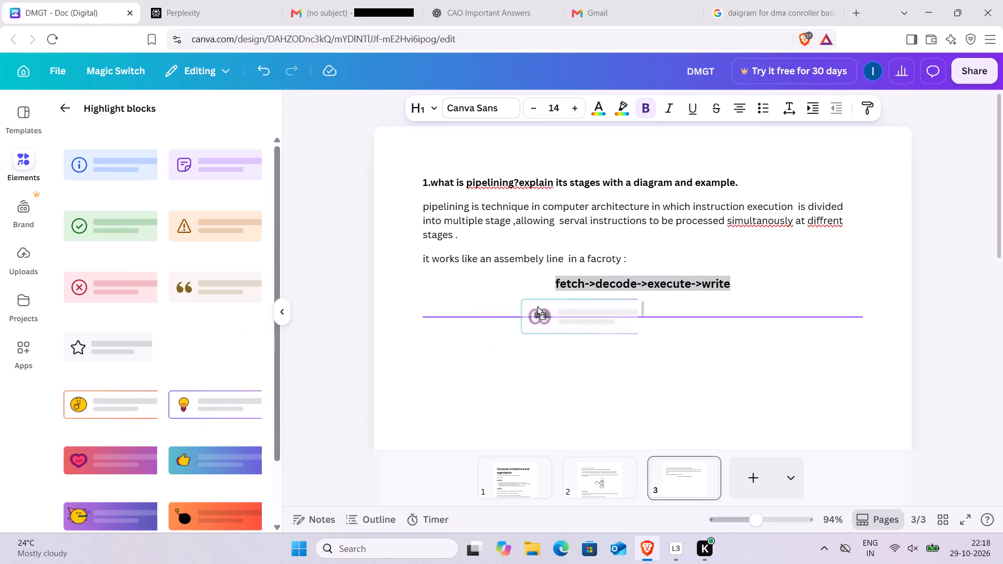
left_click_drag(537, 305, 555, 291)
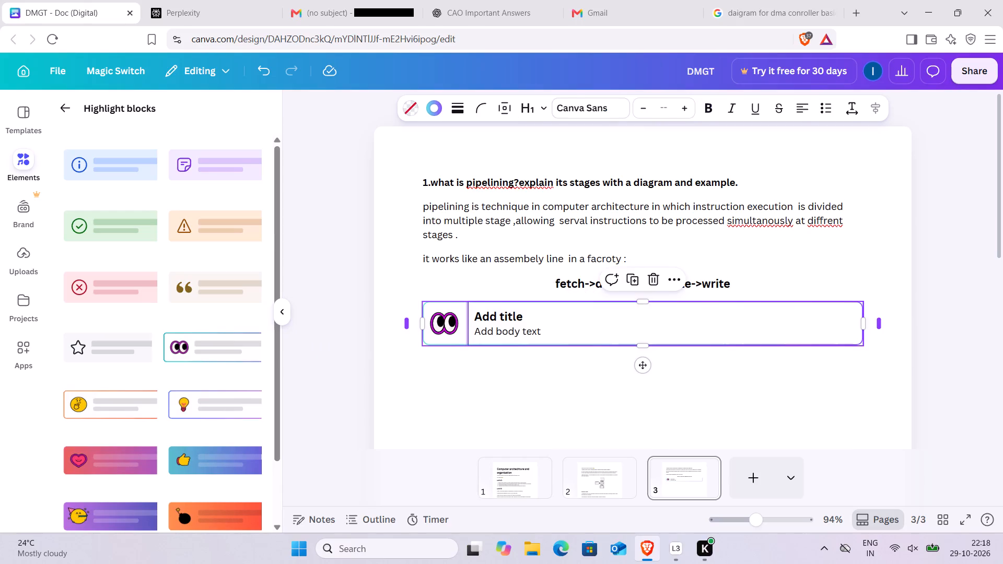
Move the text "fetch->decode->execute->write" into the highlight block, at the end of its body text.
left_click(544, 334)
left_click_drag(738, 285, 624, 283)
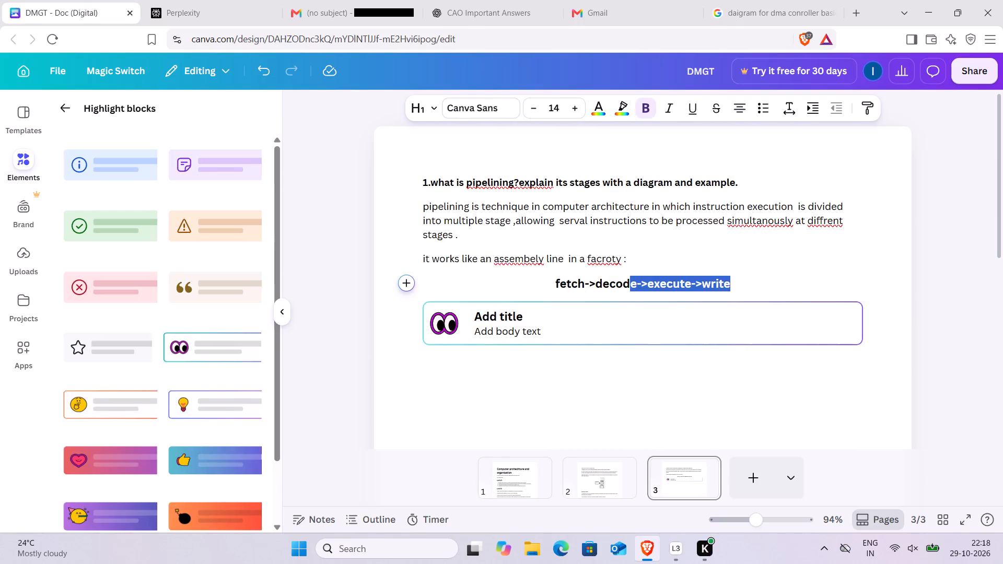
left_click_drag(624, 283, 553, 288)
left_click_drag(584, 280, 584, 298)
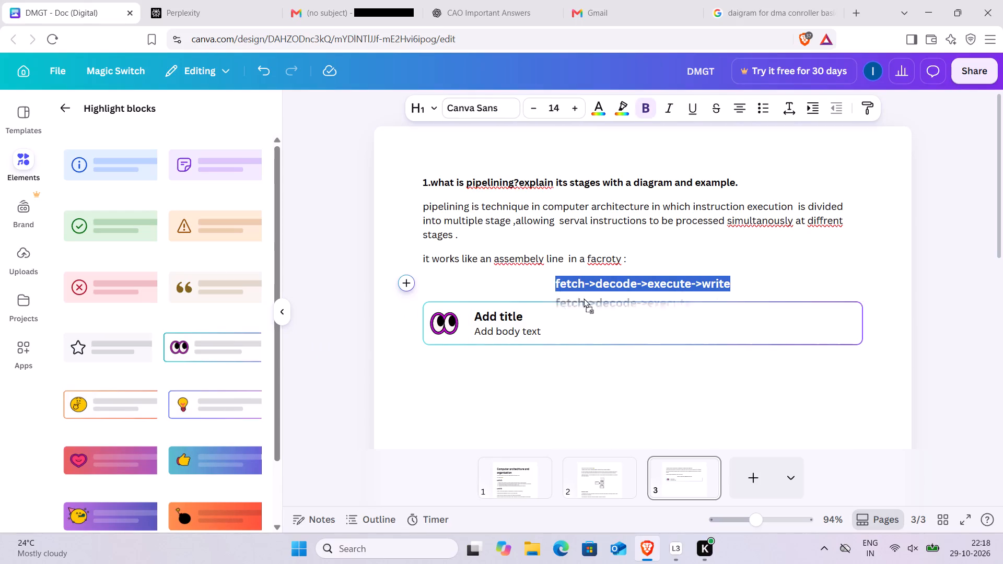
left_click_drag(584, 298, 540, 326)
left_click(539, 334)
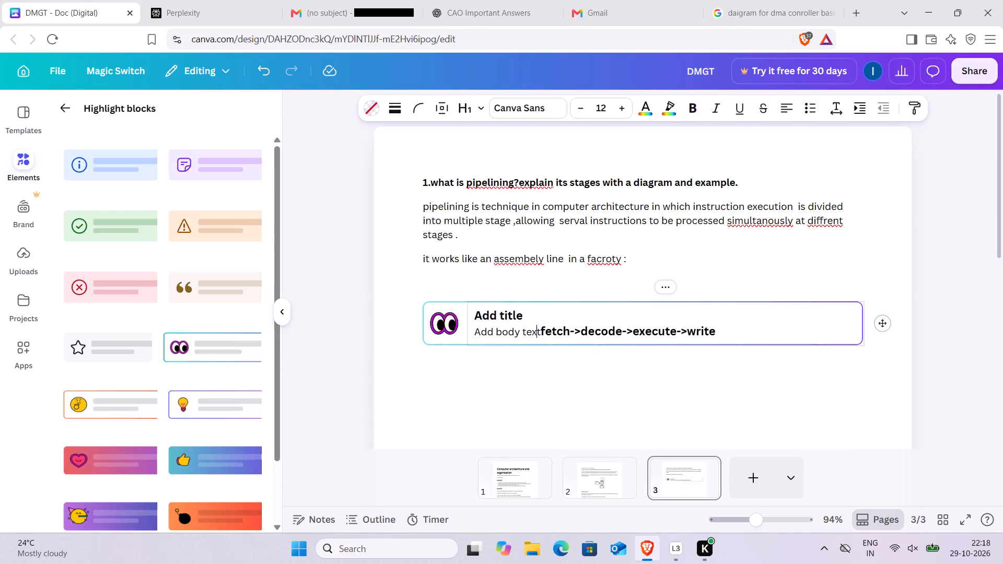
Delete the placeholder "Add body text" in front of the stage sequence in the highlight block.
left_click(541, 336)
key("BackSpace")
key("BackSpace")
key("BackSpace")
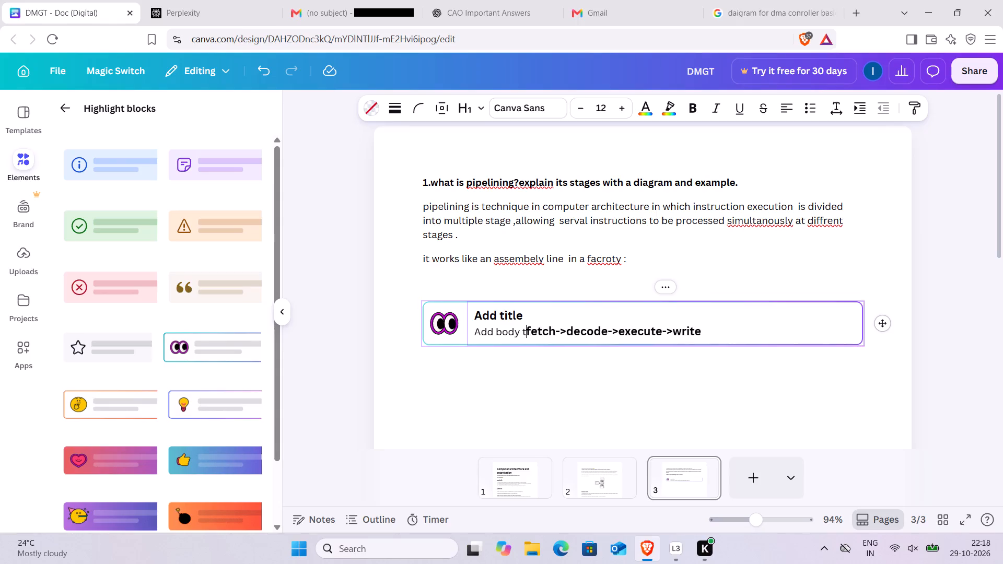
key("BackSpace")
key("BackSpace")
key("BackSpace")
key("BackSpace")
key("BackSpace")
key("BackSpace")
key("BackSpace")
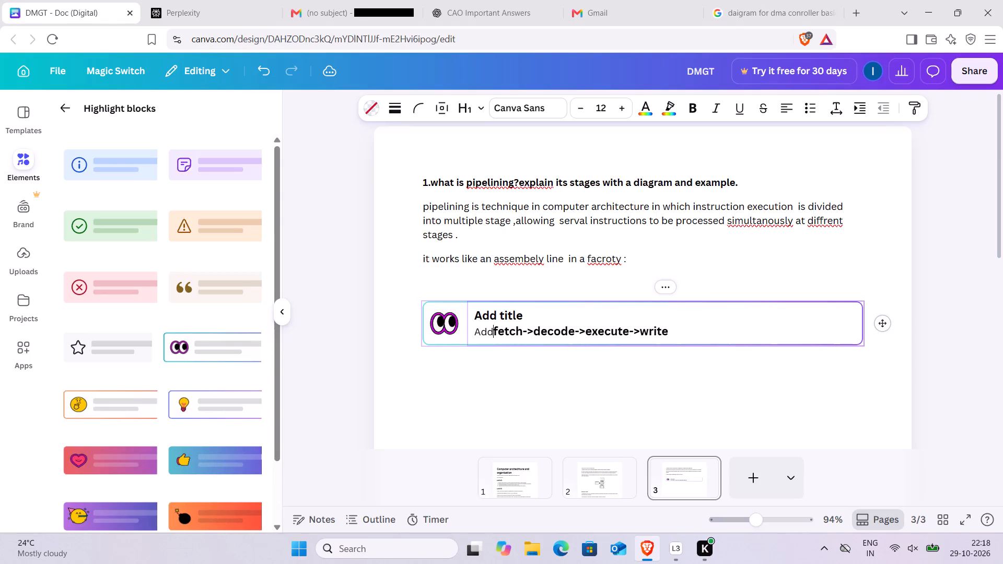
key("BackSpace")
key("BackSpace")
key("BackSpace")
Remove the "Add title" placeholder and its line break, leaving "fetch->decode->execute->write" as the block's only text.
key("BackSpace")
key("BackSpace")
key("BackSpace")
key("BackSpace")
key("BackSpace")
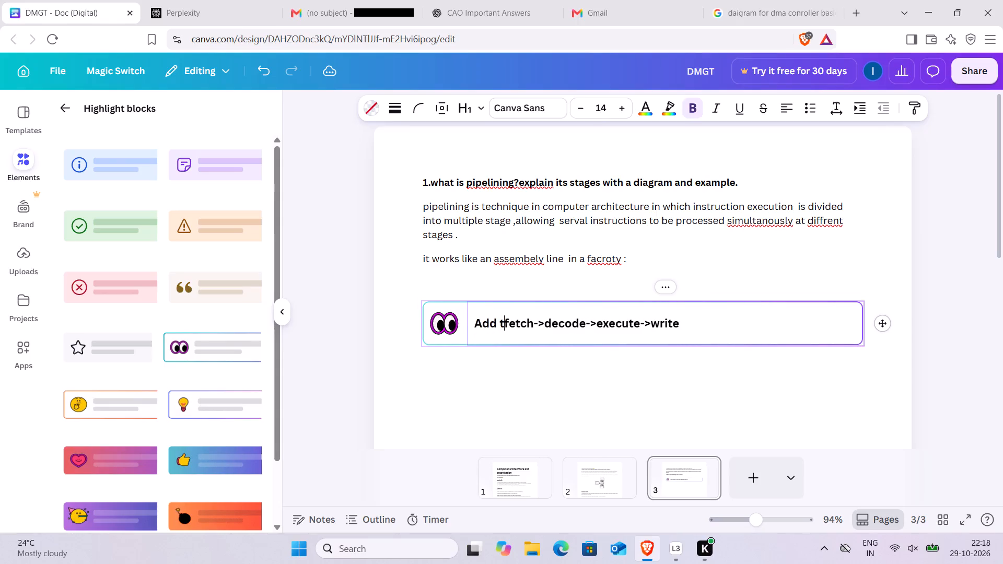
key("BackSpace")
key("BackSpace")
left_click(544, 322)
key("BackSpace")
key("BackSpace")
left_click(544, 322)
key("BackSpace")
left_click(544, 322)
key("BackSpace")
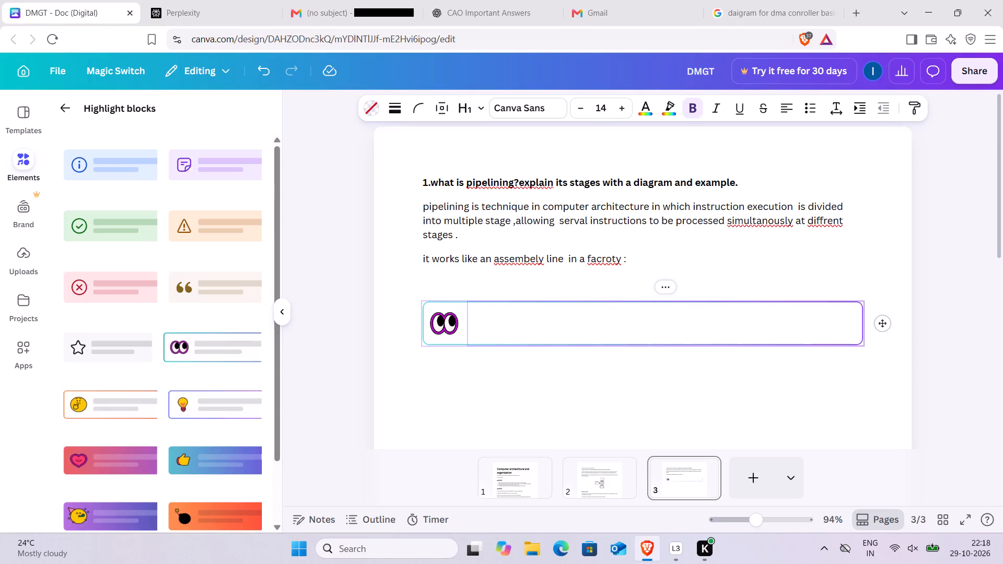
key("ctrl+z")
left_click(494, 327)
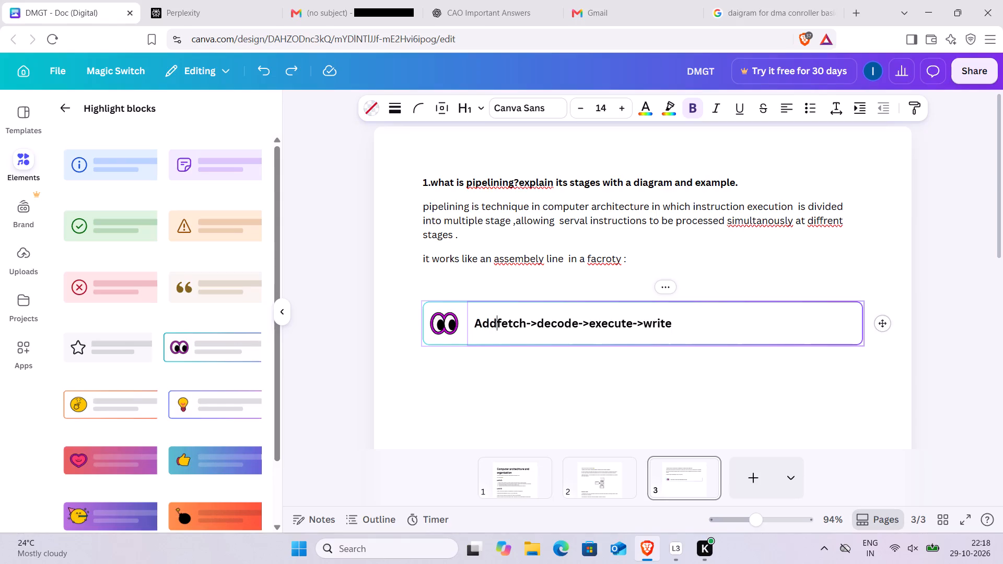
key("BackSpace")
key("BackSpace")
key("BackSpace")
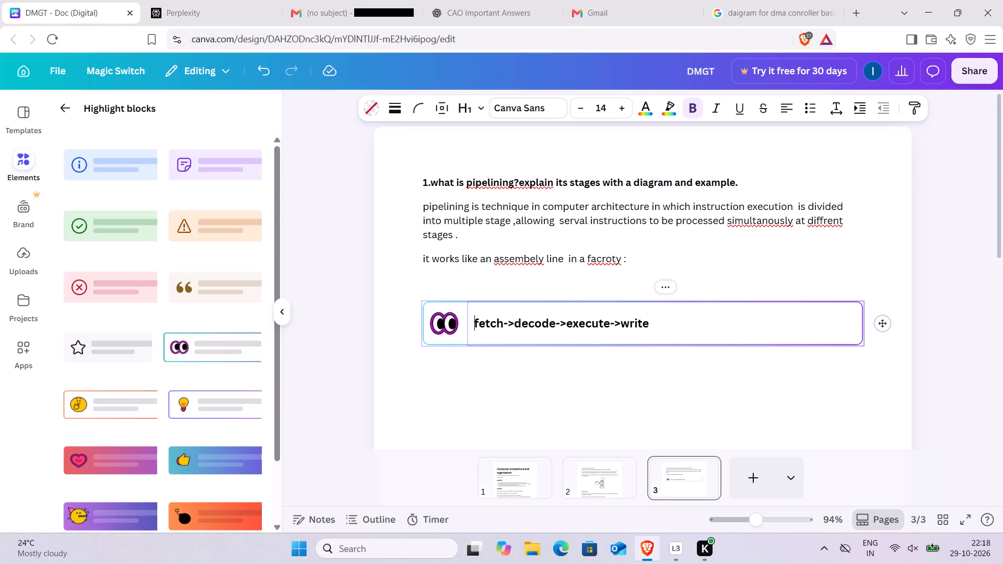
Narrow the highlight block's content area so the eyes icon and stage sequence sit inset from both sides of the frame.
left_click(596, 289)
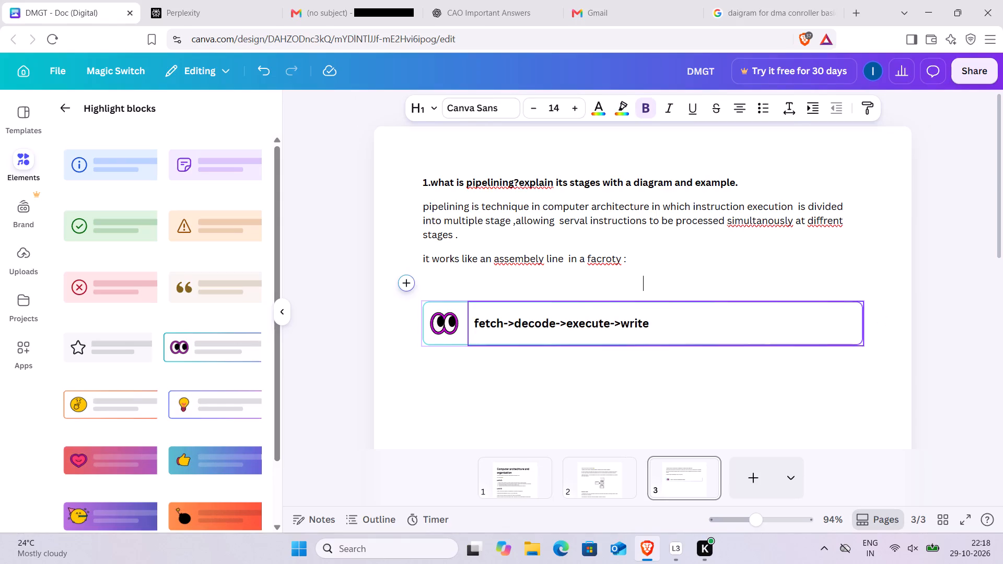
left_click(783, 337)
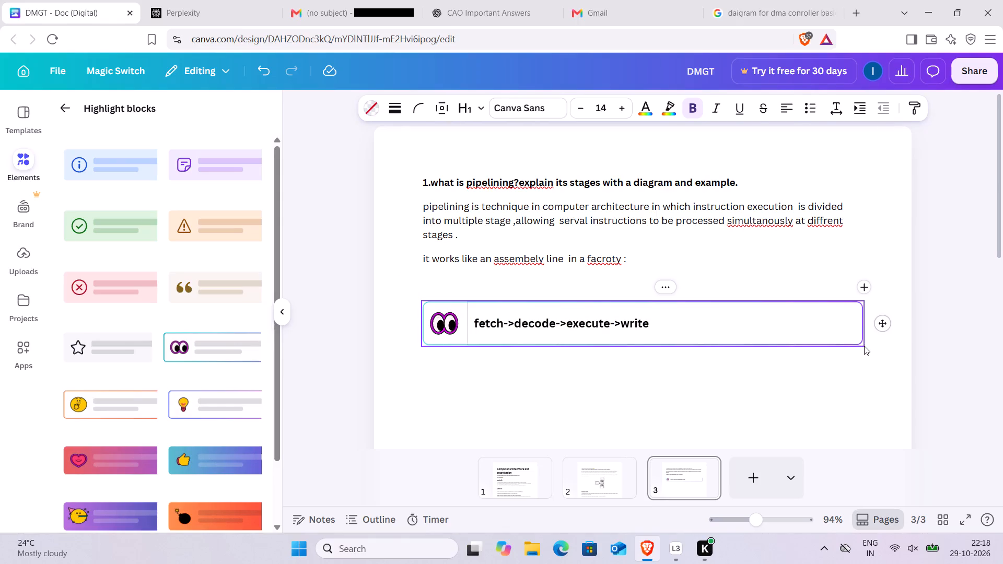
left_click_drag(864, 346, 844, 334)
left_click(825, 320)
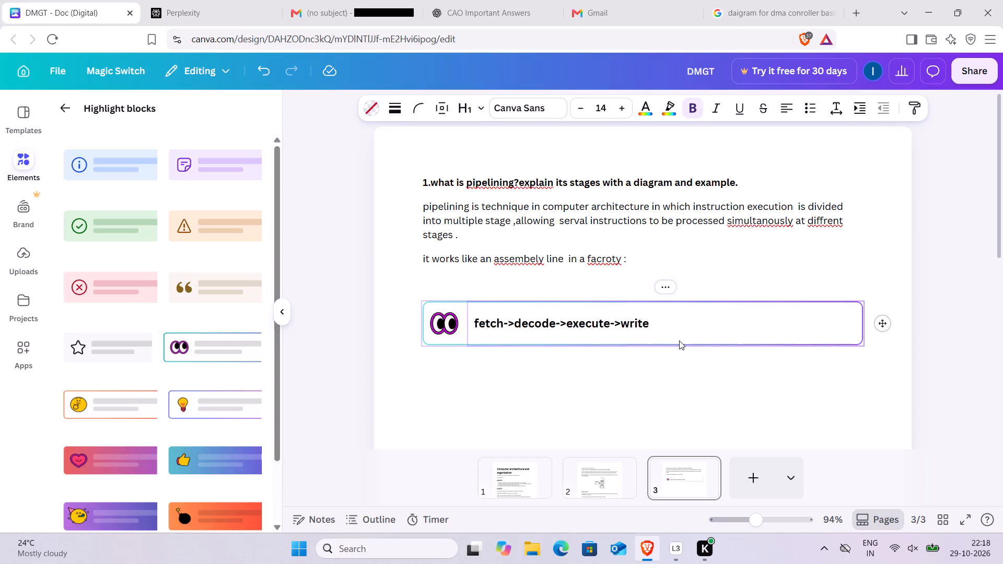
left_click(679, 340)
left_click(558, 337)
left_click(533, 347)
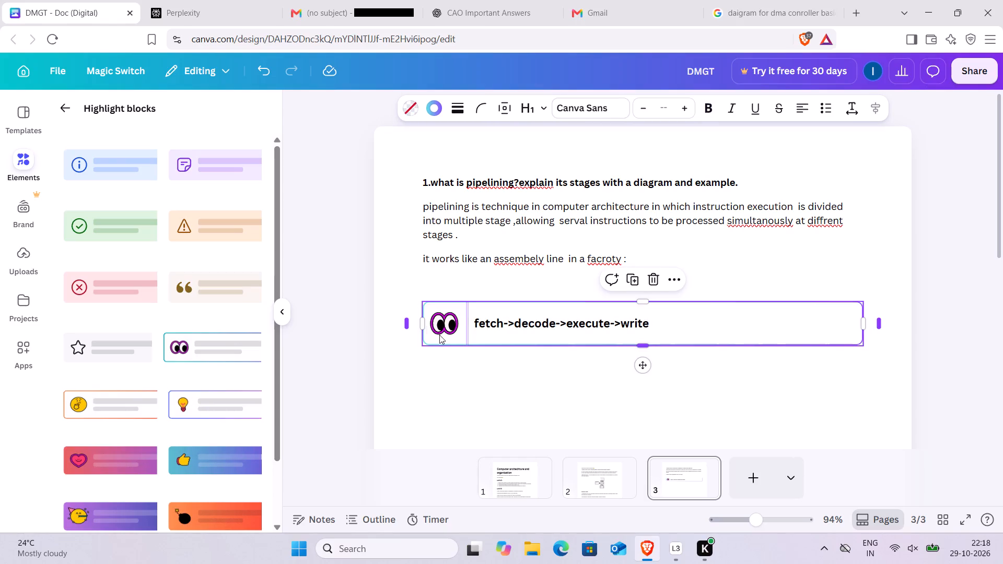
left_click_drag(865, 328, 844, 326)
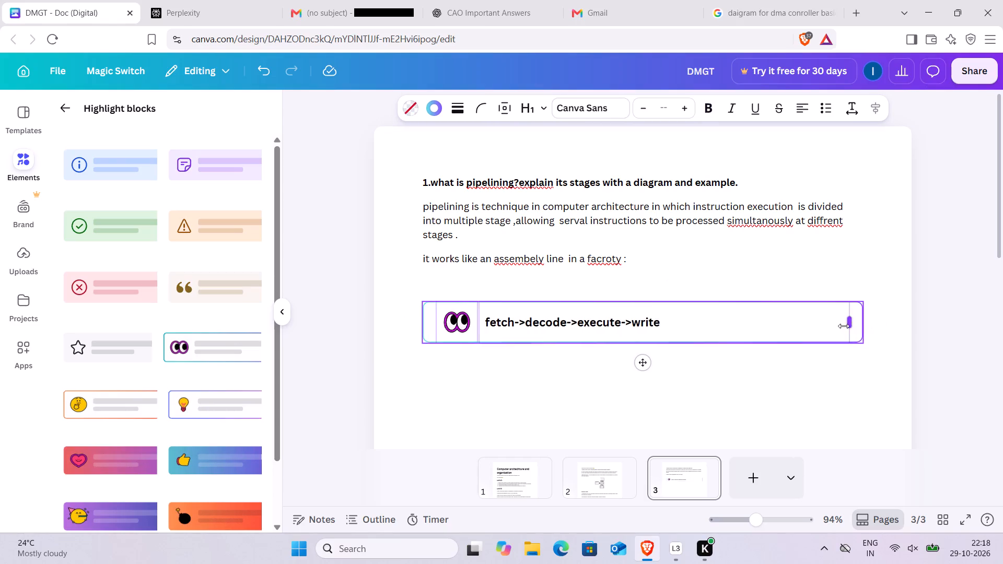
left_click_drag(844, 326, 781, 329)
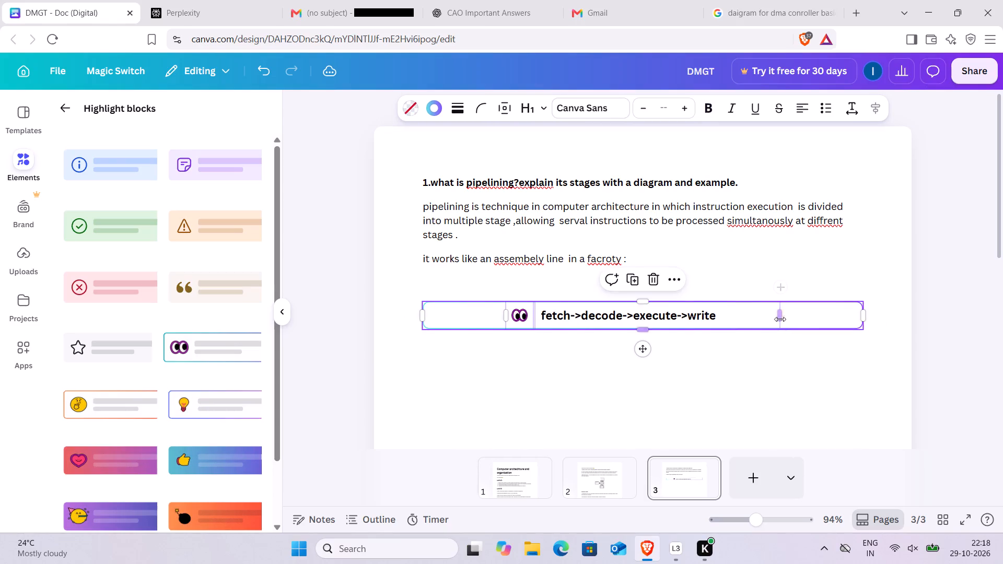
left_click(783, 268)
left_click(743, 348)
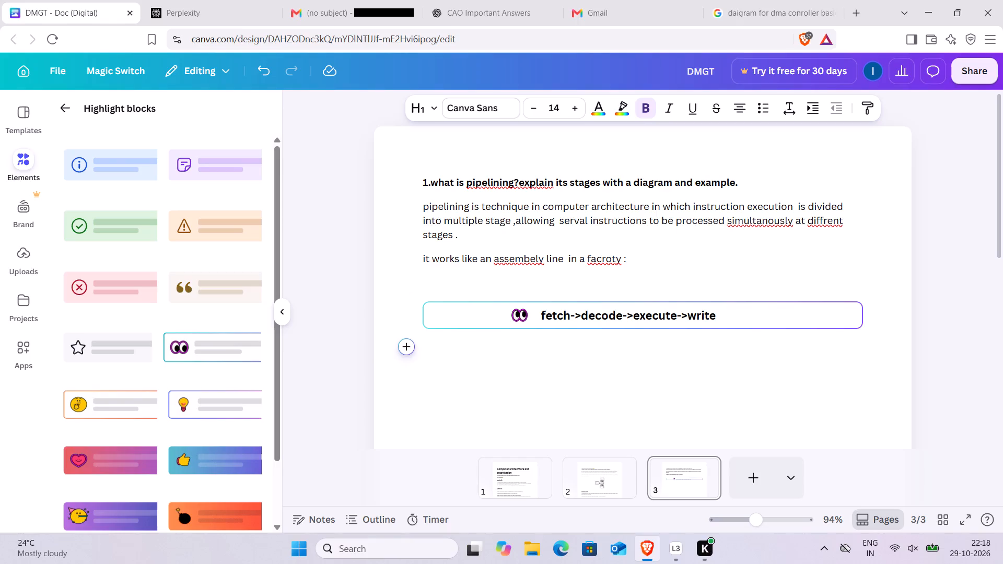
Move the highlight block up so it sits directly under the assembly line sentence.
left_click(605, 279)
left_click(504, 314)
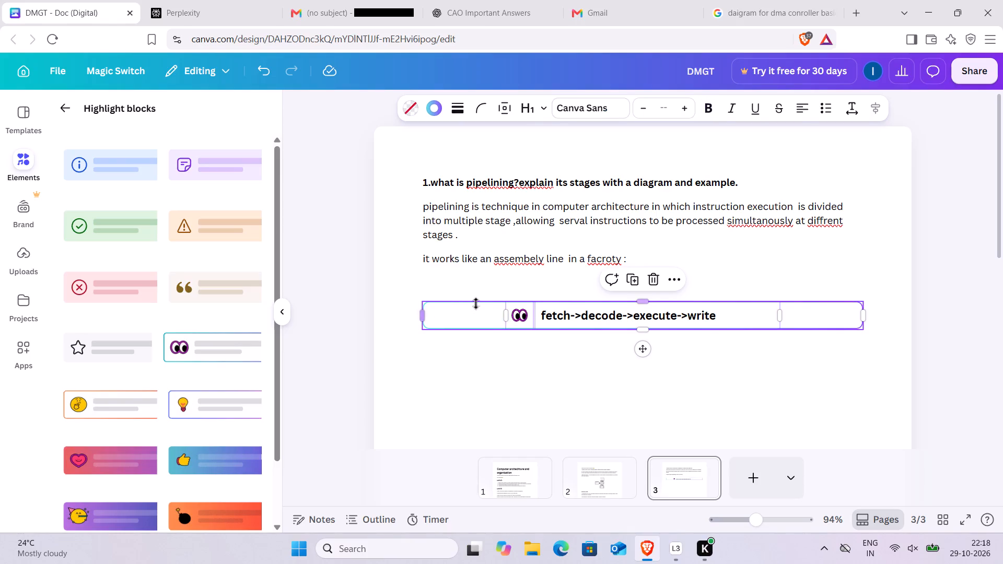
left_click_drag(646, 349, 641, 325)
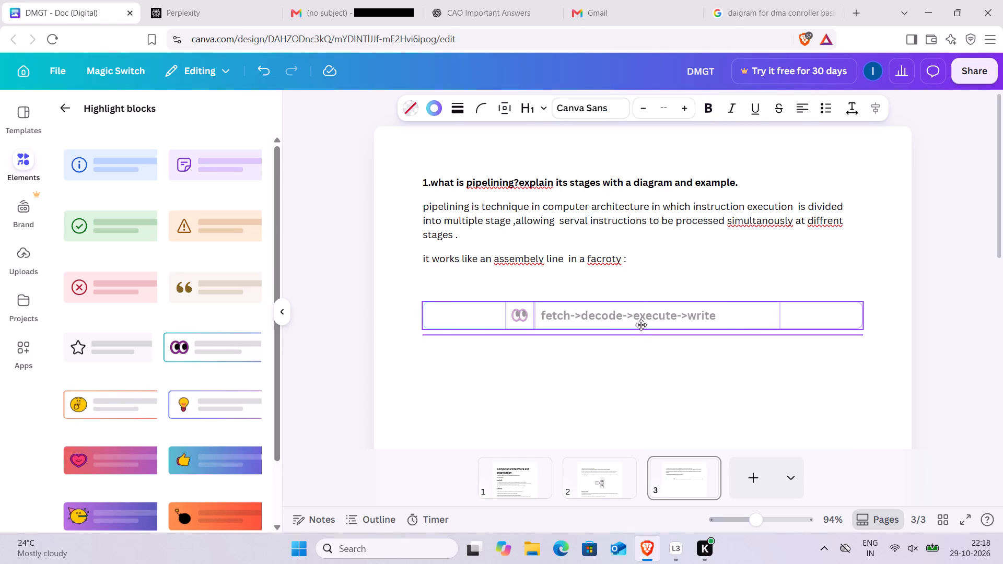
left_click_drag(641, 325, 630, 279)
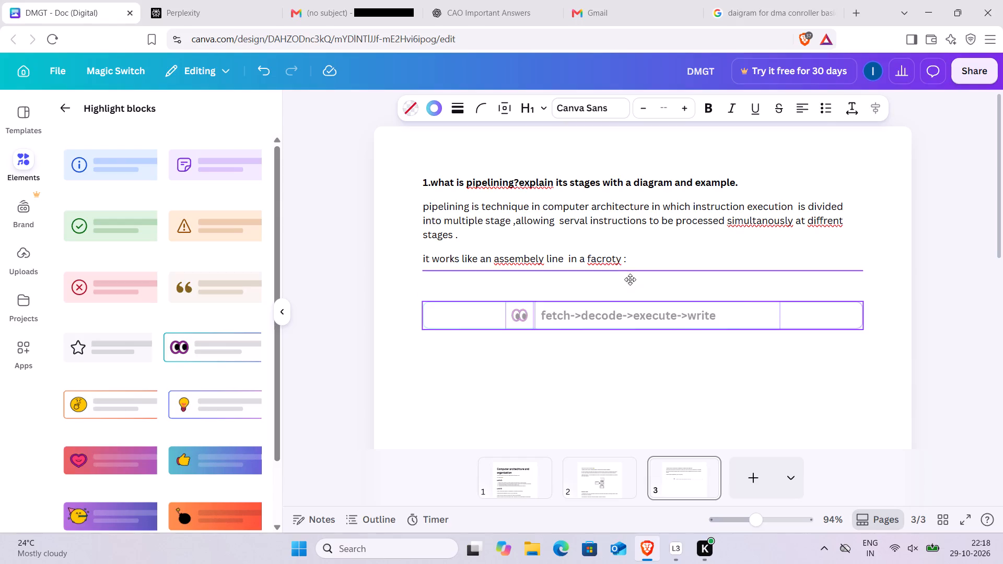
left_click(629, 355)
Set the blank line below the highlight block to non-bold, left-aligned text at size 12.
left_click(521, 326)
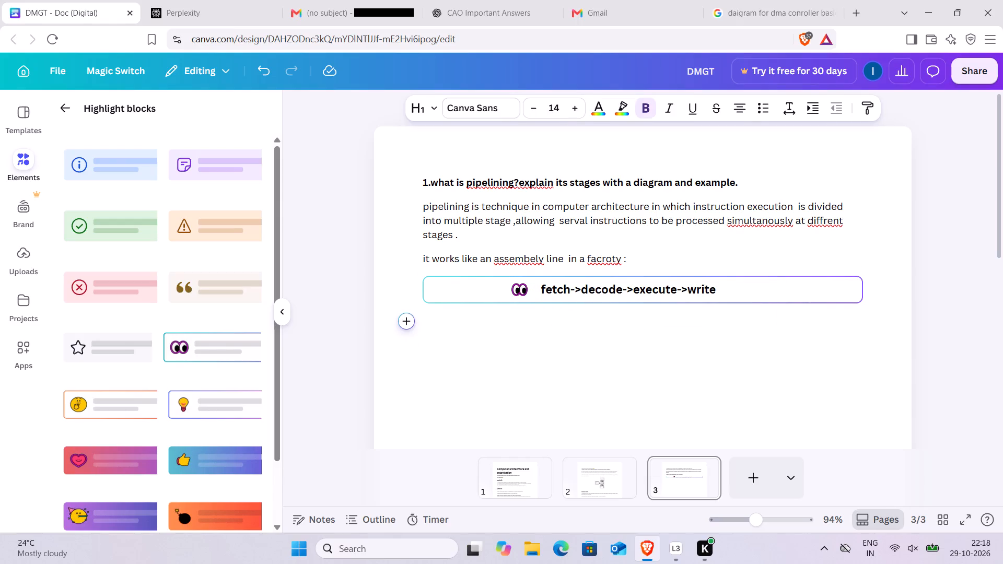
left_click(651, 106)
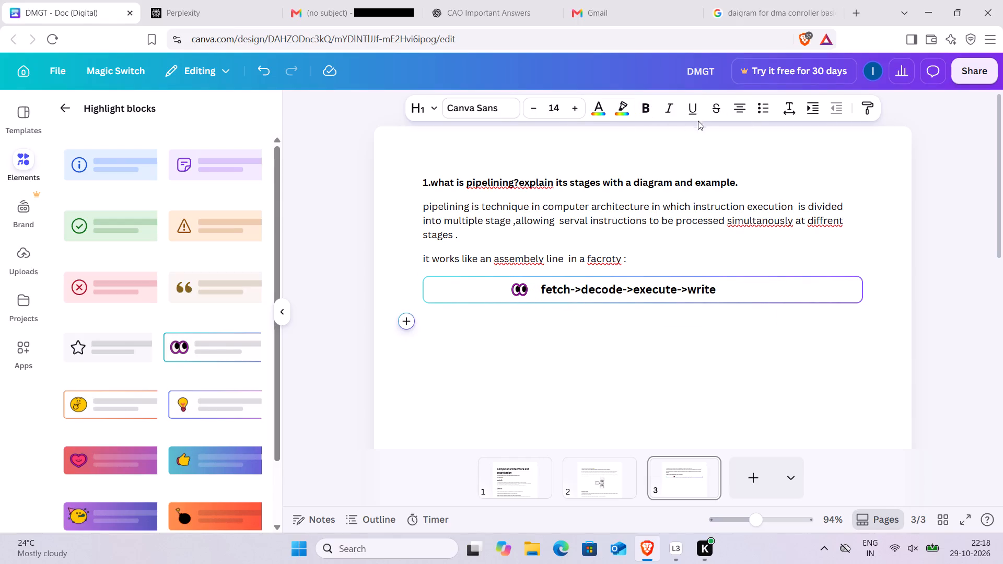
left_click(739, 104)
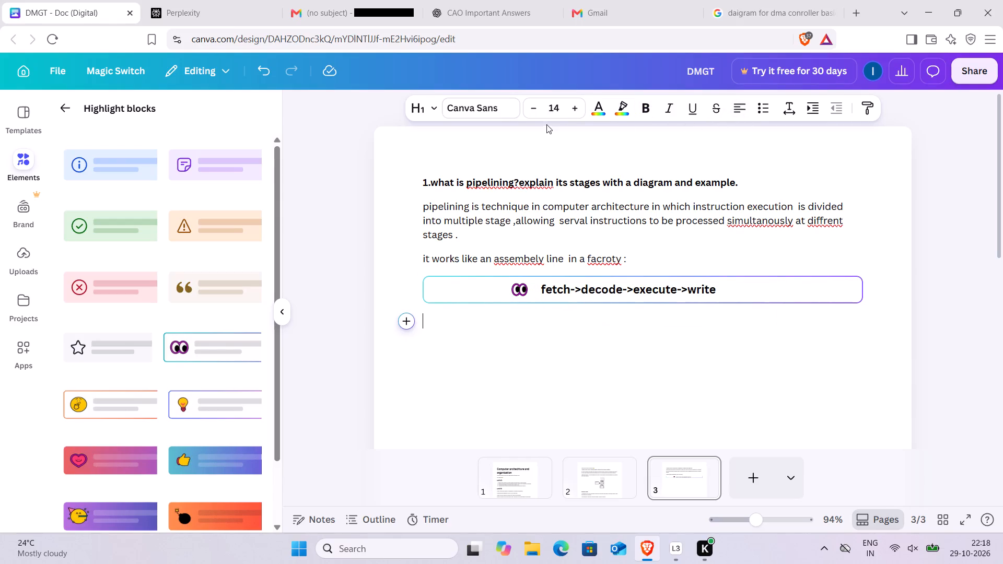
double_click(534, 113)
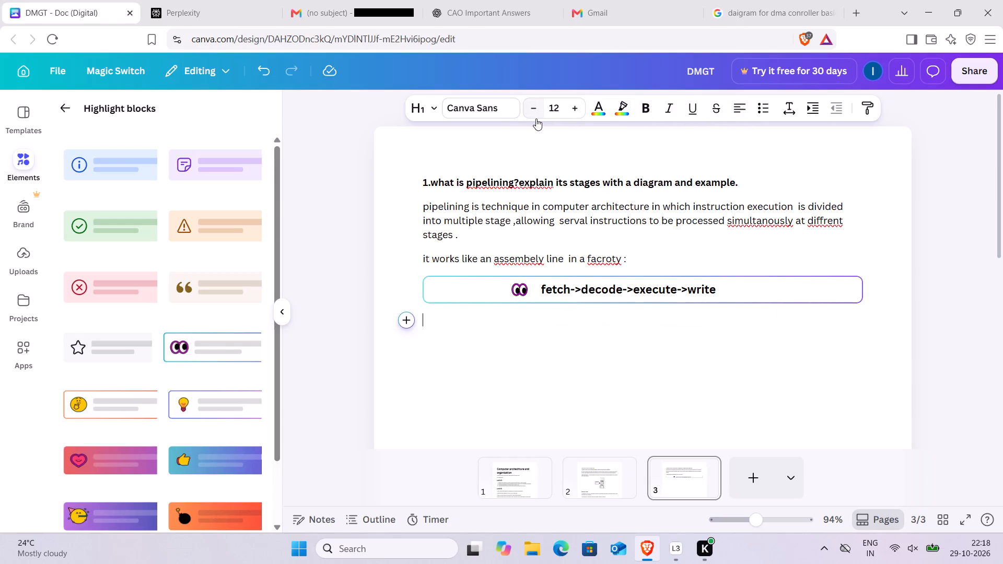
Write the line "stages of pipeling:" below the highlight block and start a new line under it.
type("stages")
key("space")
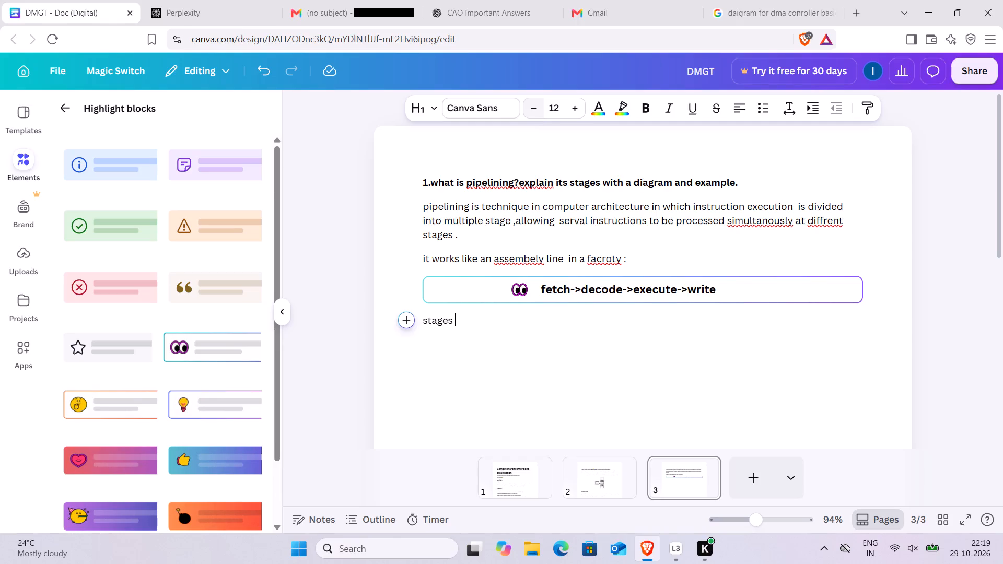
type("of pipeling")
key("space")
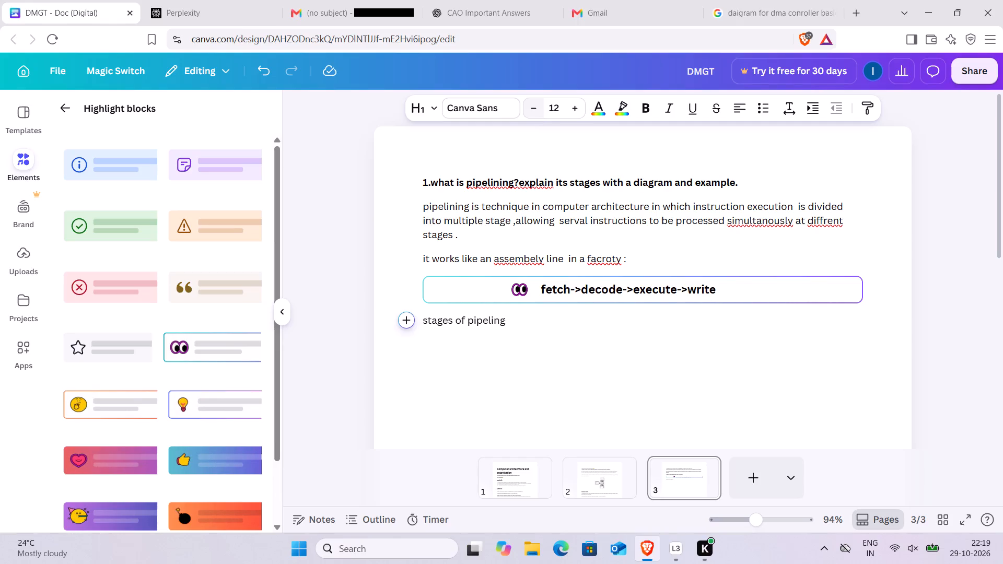
key("shift+l")
key("BackSpace")
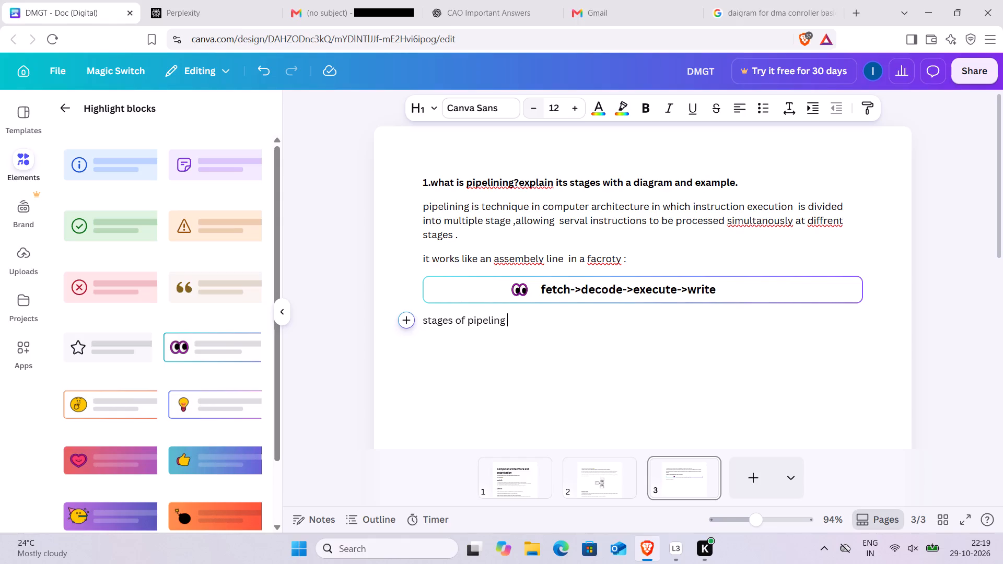
key("shift+colon")
key("Return")
key("BackSpace")
key("BackSpace")
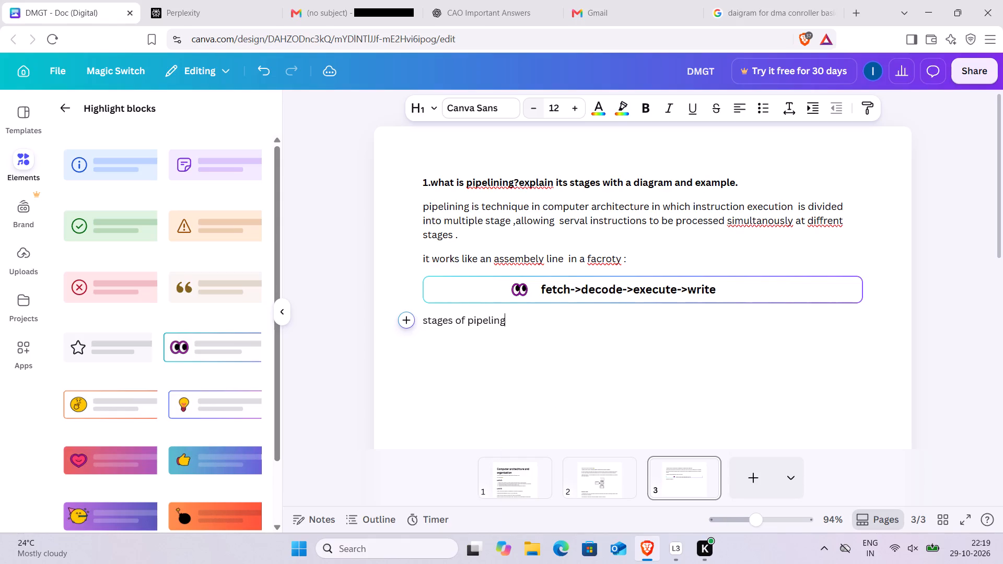
key("shift+colon")
key("Return")
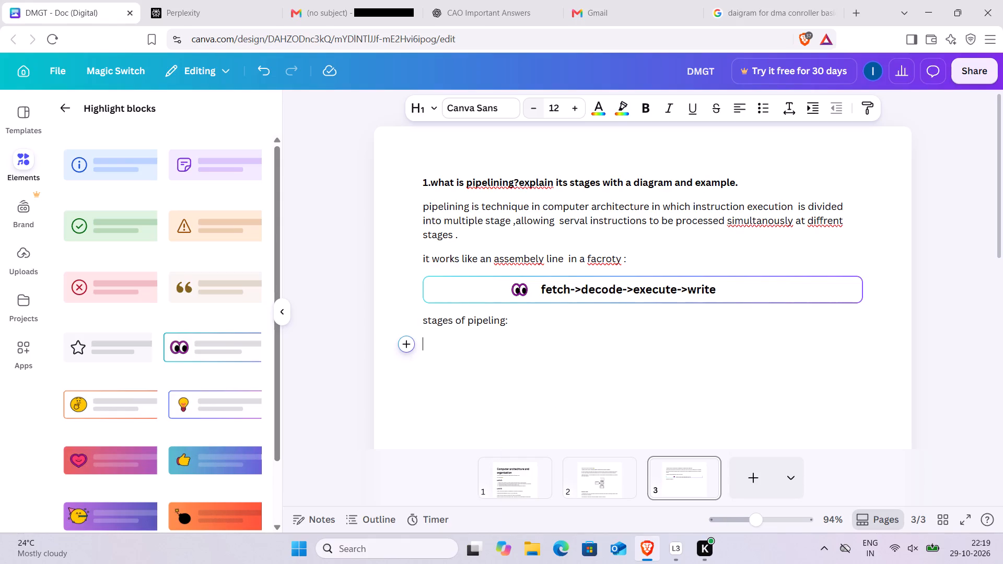
Write "1.fetch: processor fetch an instruction from memory." under the stages heading and start a new line.
type("1.")
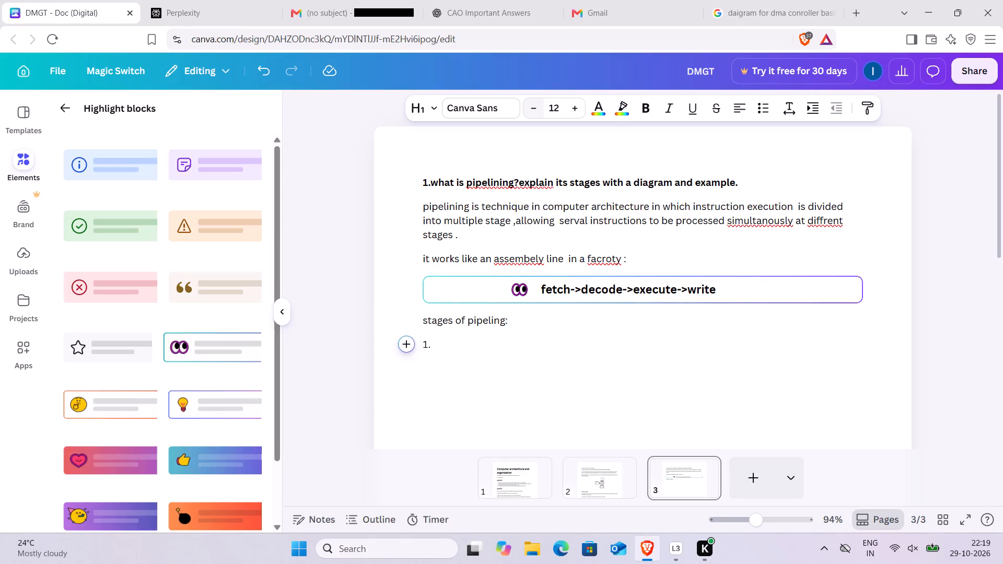
type("fetch")
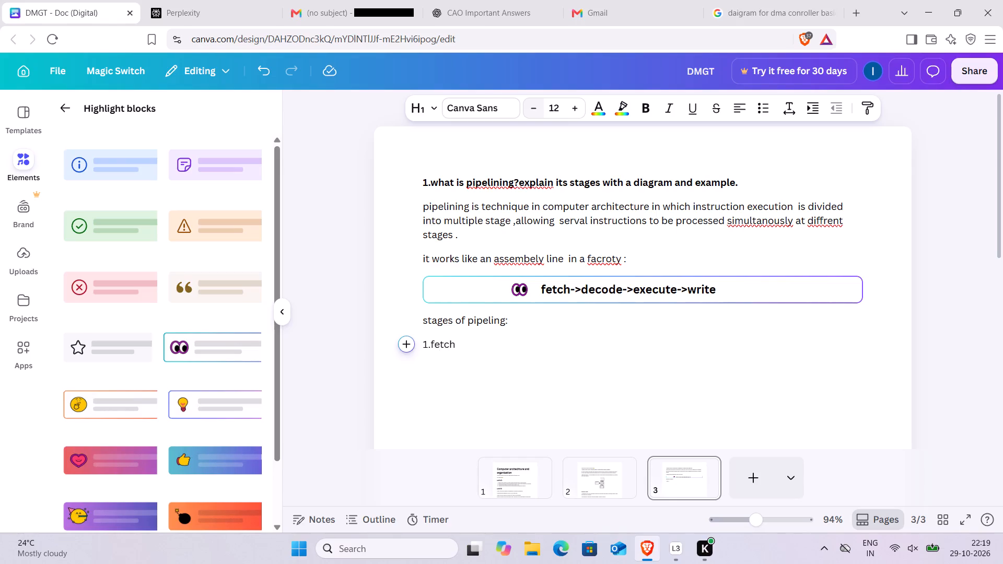
type(":")
key("space")
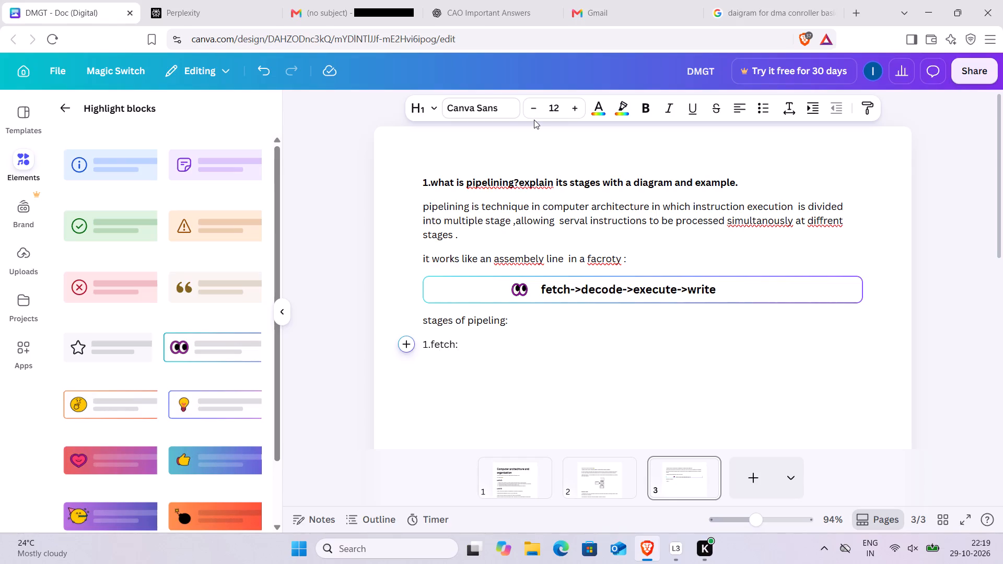
type("processor fetch an instruction from")
key("space")
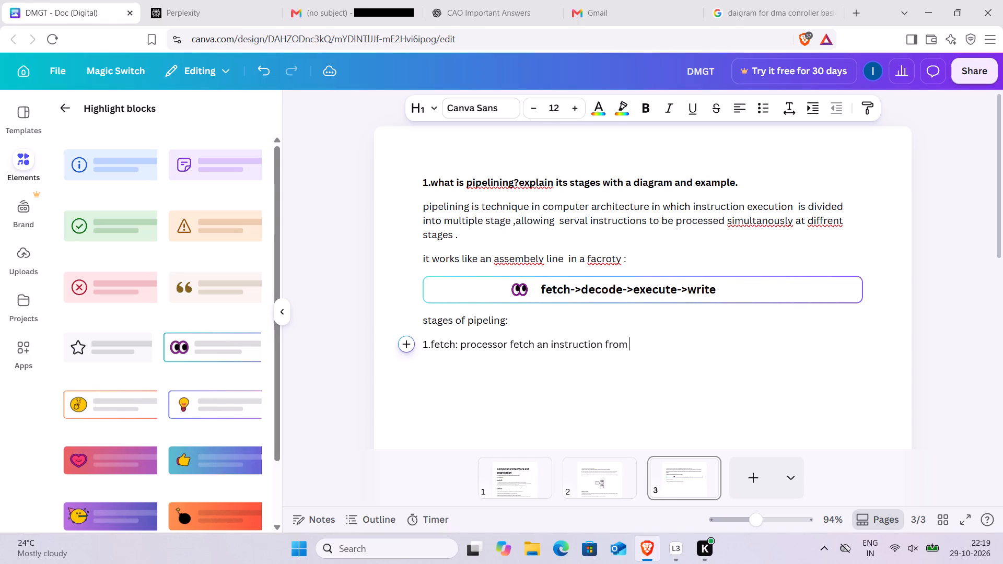
type("memo")
type("rt")
key("BackSpace")
key("y")
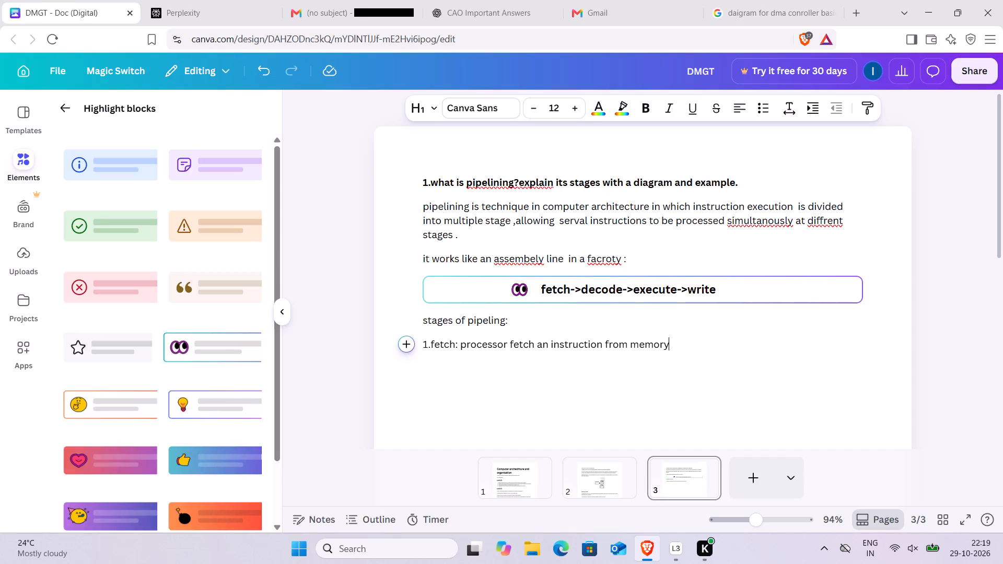
key("period")
key("Return")
Write the second stage as "2.decode:the instruction is interpreted and the requied operands are identified" and start a new line.
type("2.")
type("decode:")
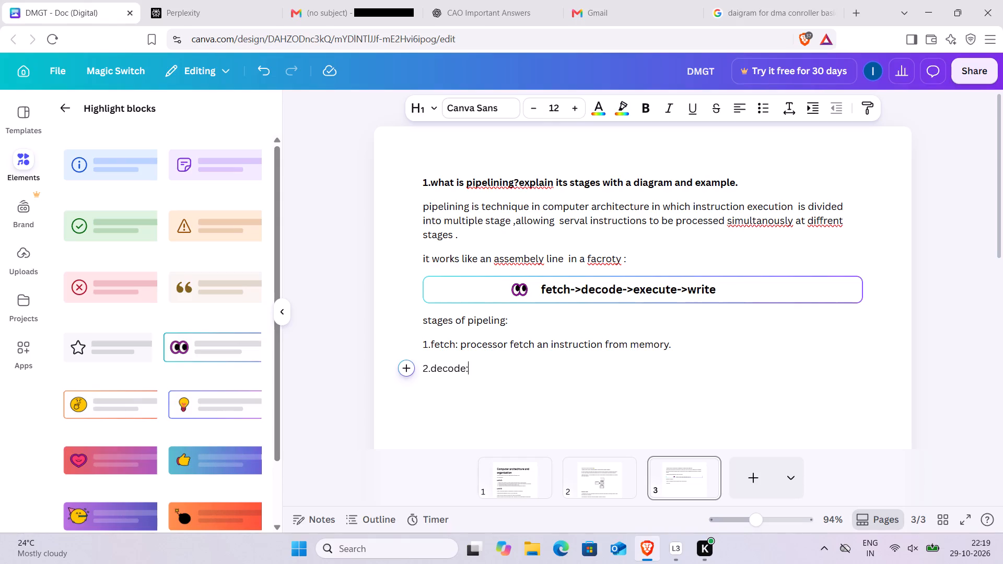
type("the")
key("space")
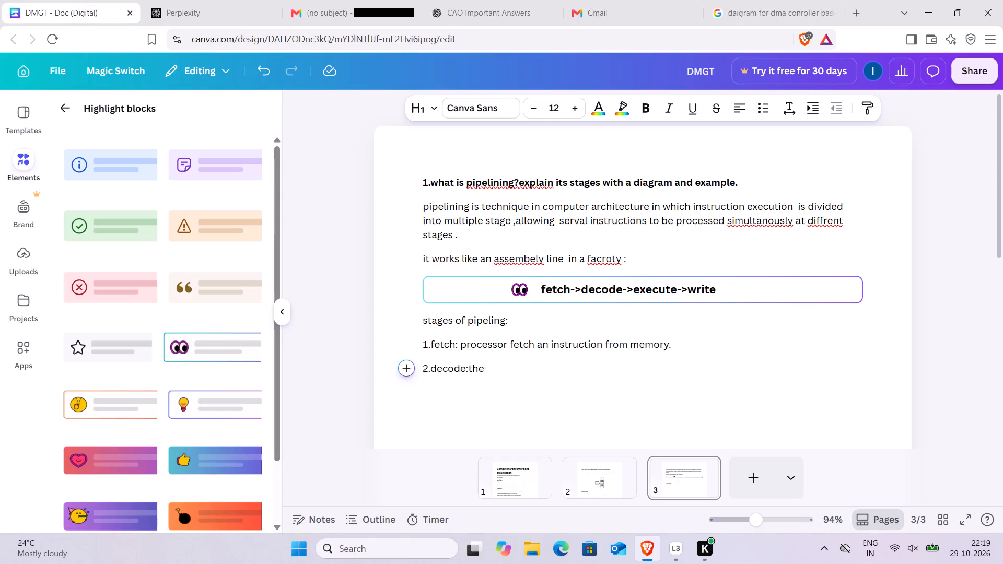
type("ins")
type("tru")
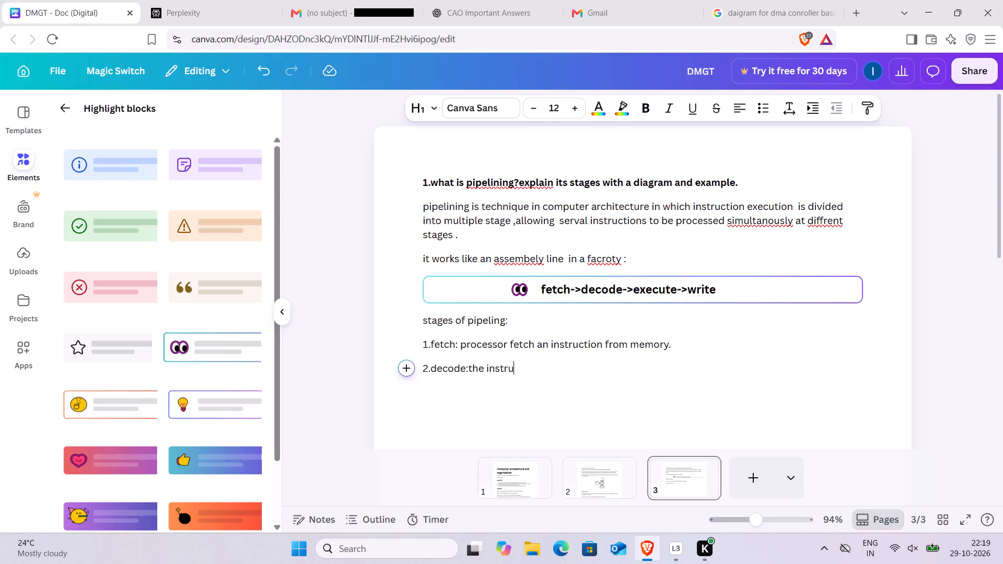
type("ction is int")
type("erpreted")
key("space")
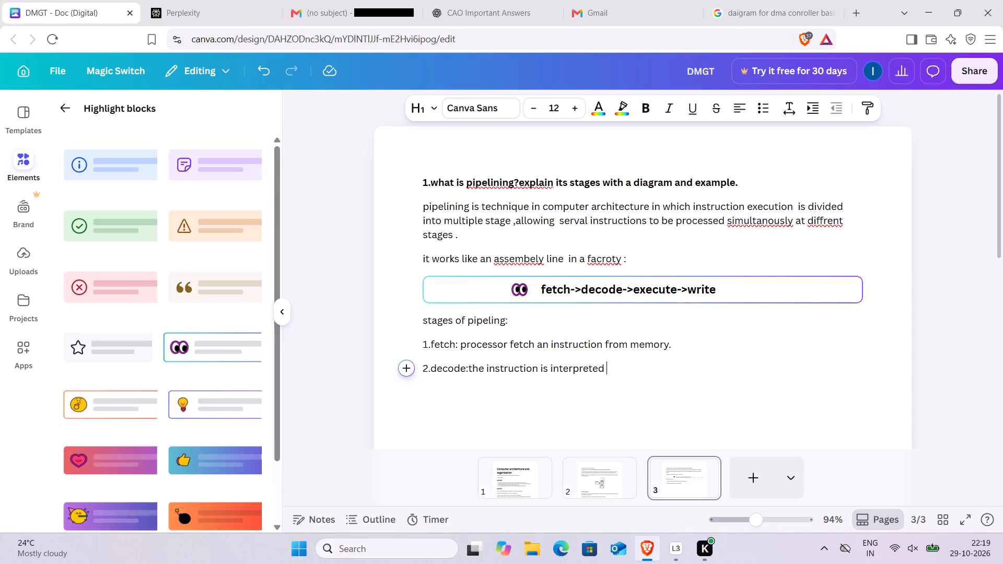
type("and the requr")
key("BackSpace")
type("ied")
key("space")
type("operands")
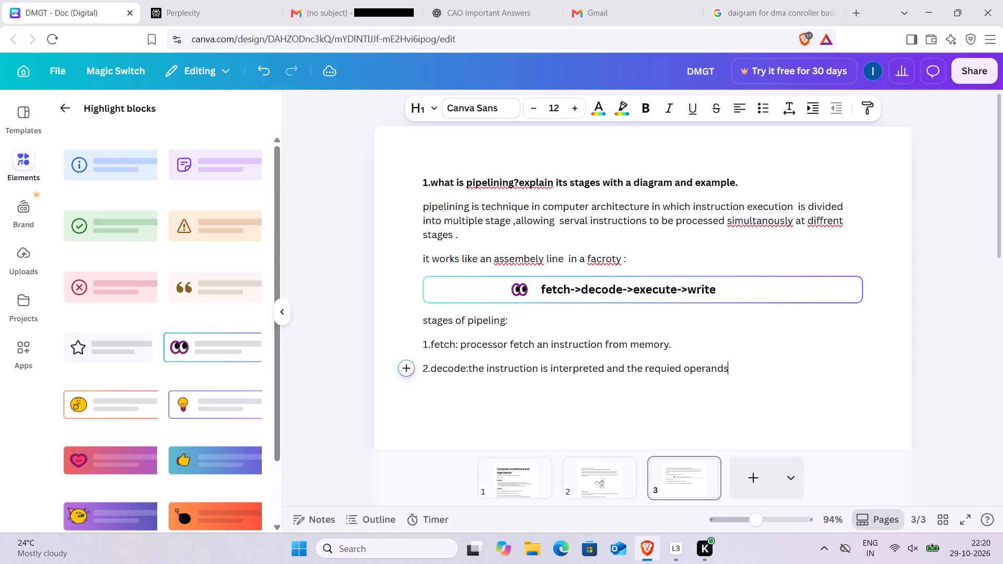
key("space")
type("are identified")
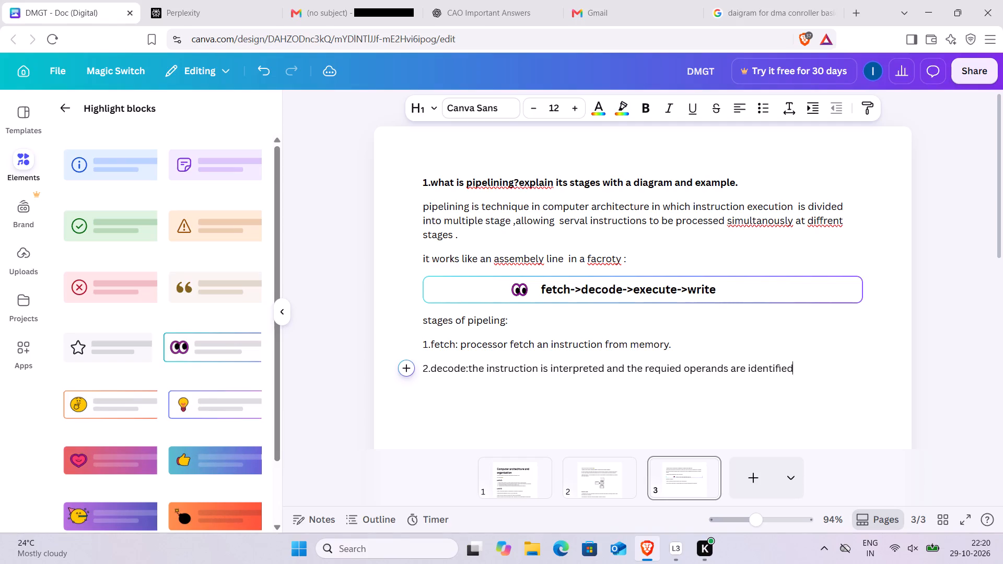
key("space")
key("Return")
Write the third stage as "3.execute :the processor performs the operations such as addition or substraction" and start a new line.
type("3.execute")
key("space")
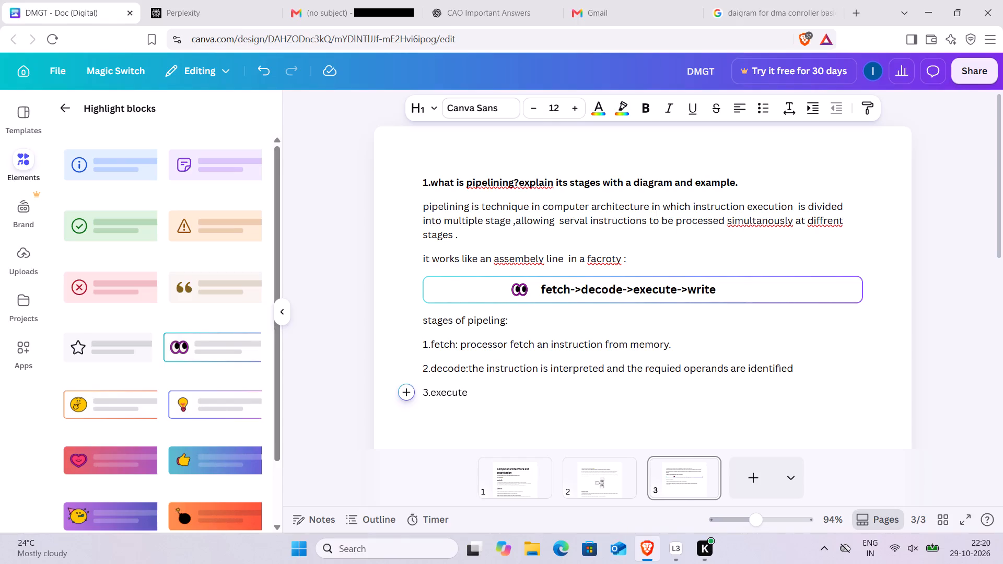
type(":the")
key("space")
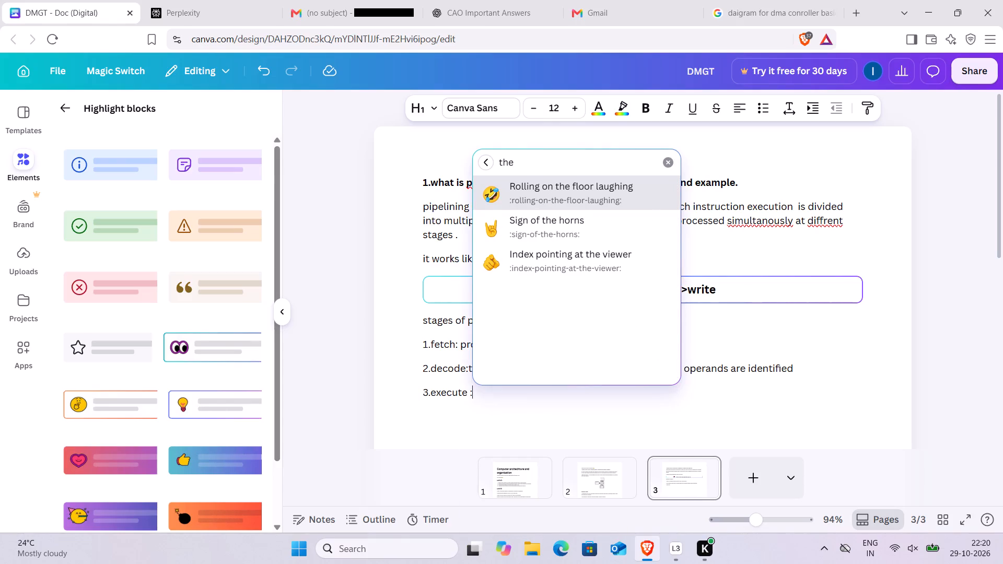
key("Escape")
key("Escape")
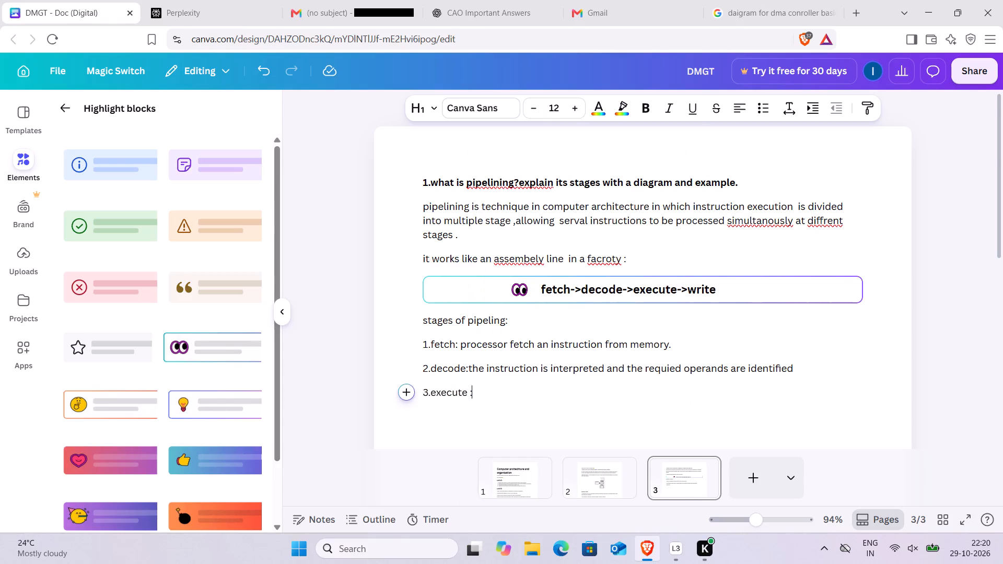
type("the")
key("space")
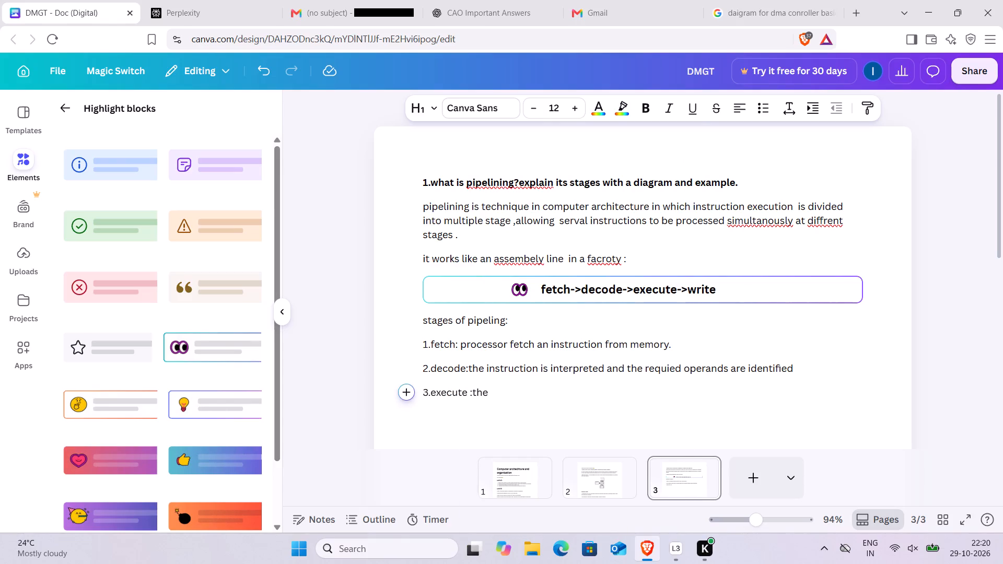
type("process")
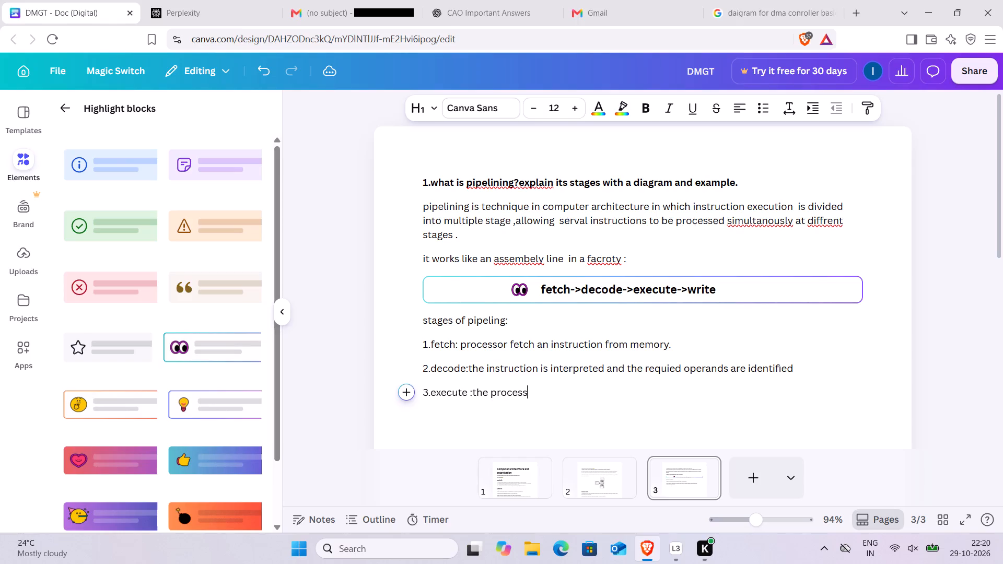
type("or")
key("space")
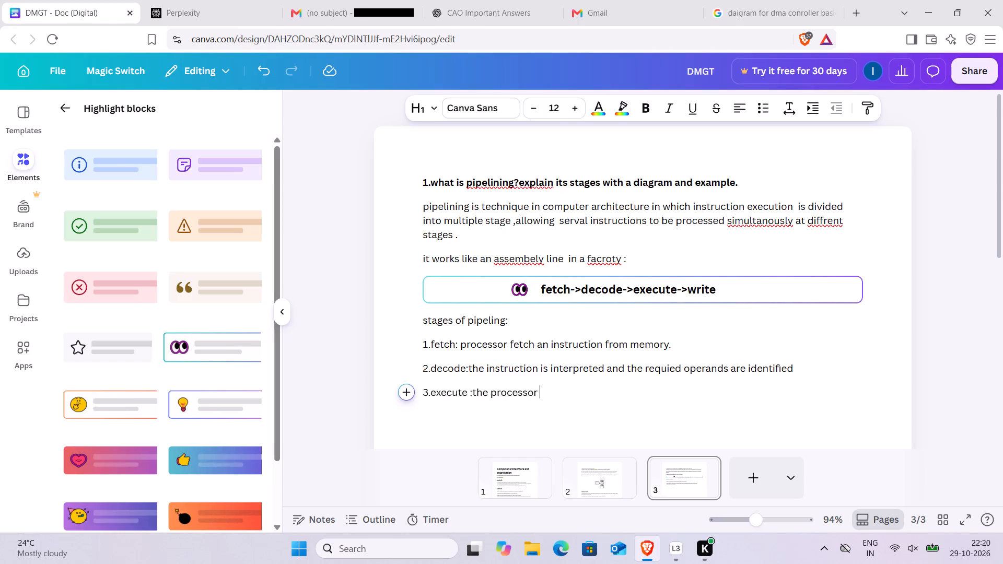
type("performs")
key("space")
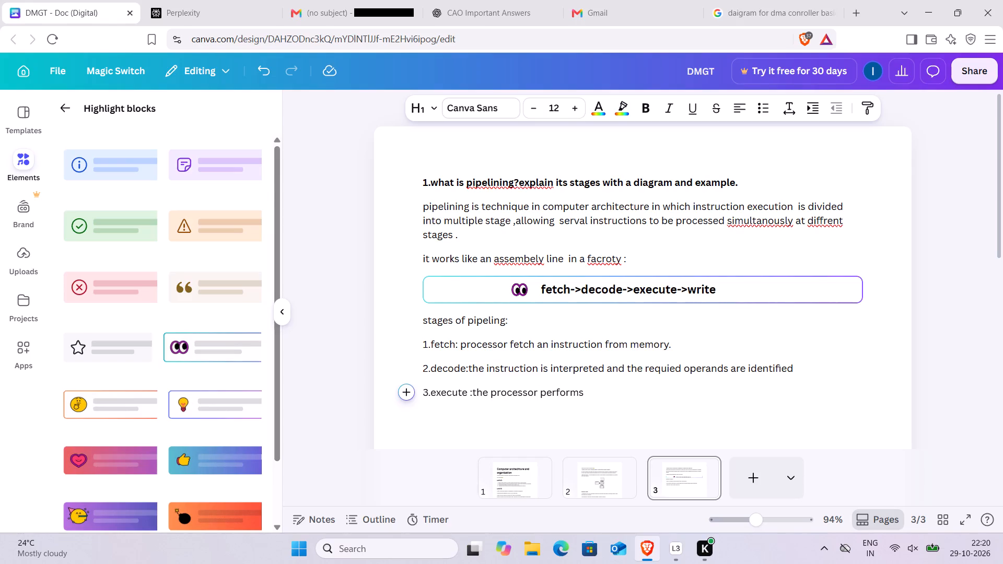
type("the operation")
type("s such as")
key("space")
type("addition or substr")
key("a")
type("ction")
key("space")
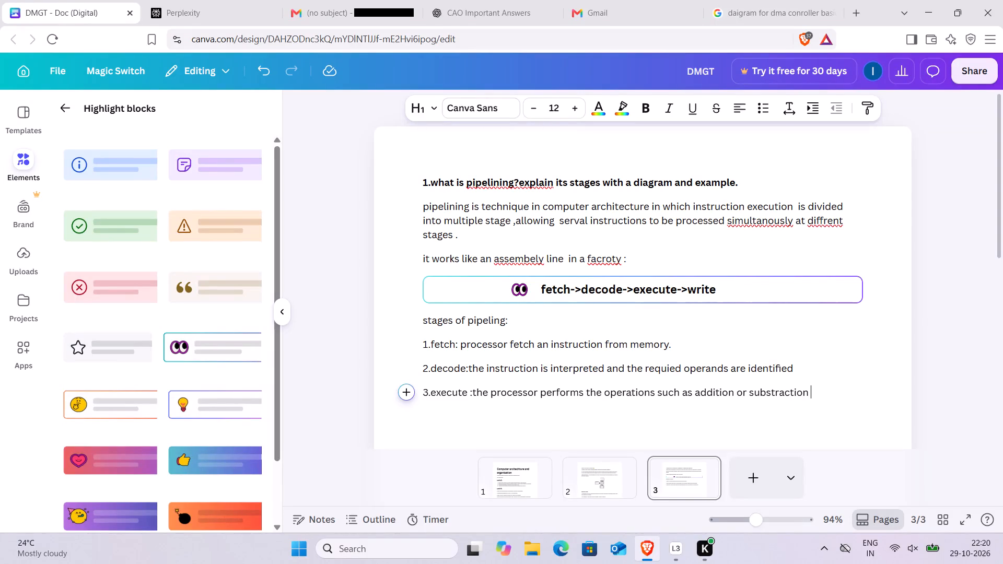
key("Return")
Write the fourth stage as "4.write back: the result is stored in the destination registor or appropiate location." and start a new line.
type("4.")
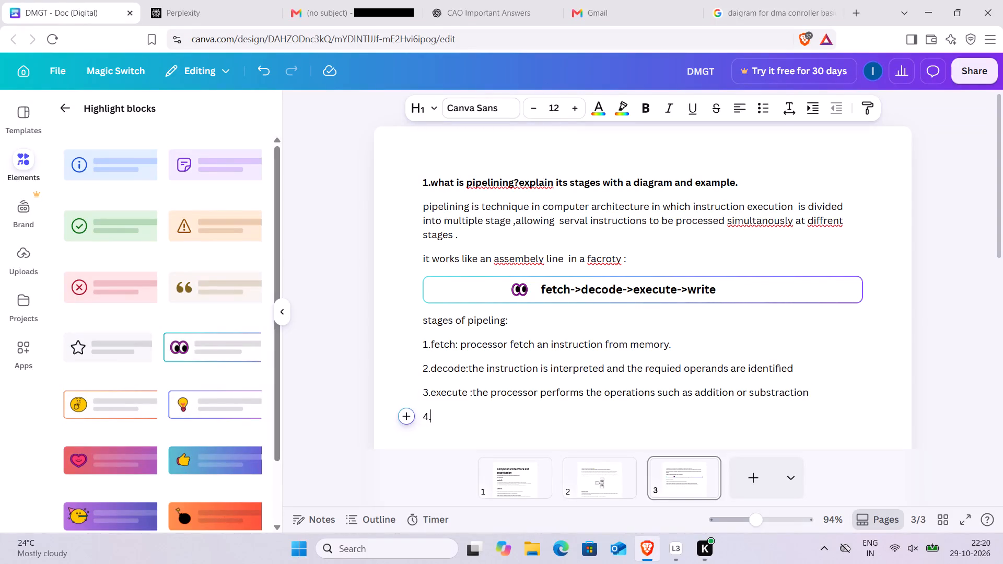
type("write")
key("space")
type("back")
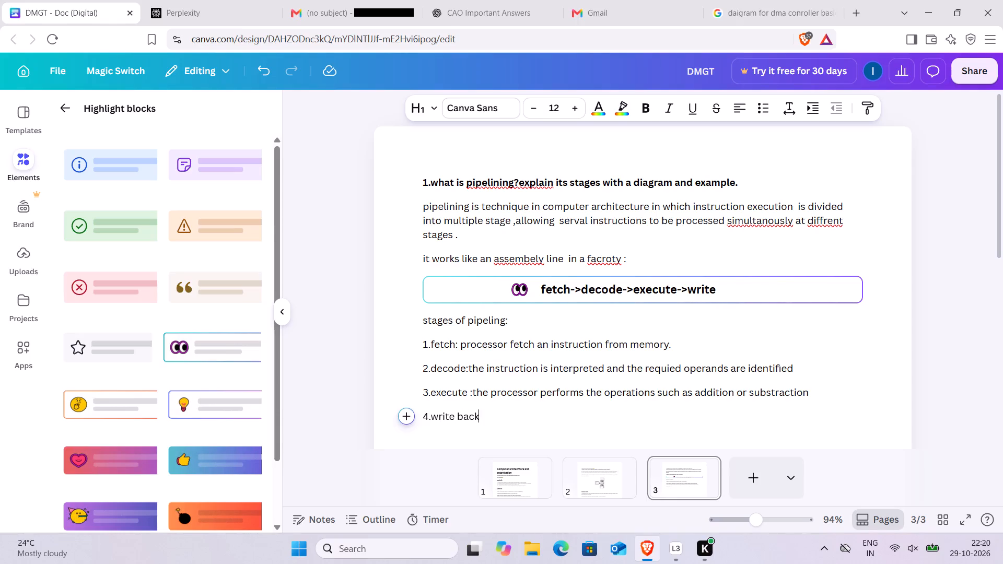
key("shift+colon")
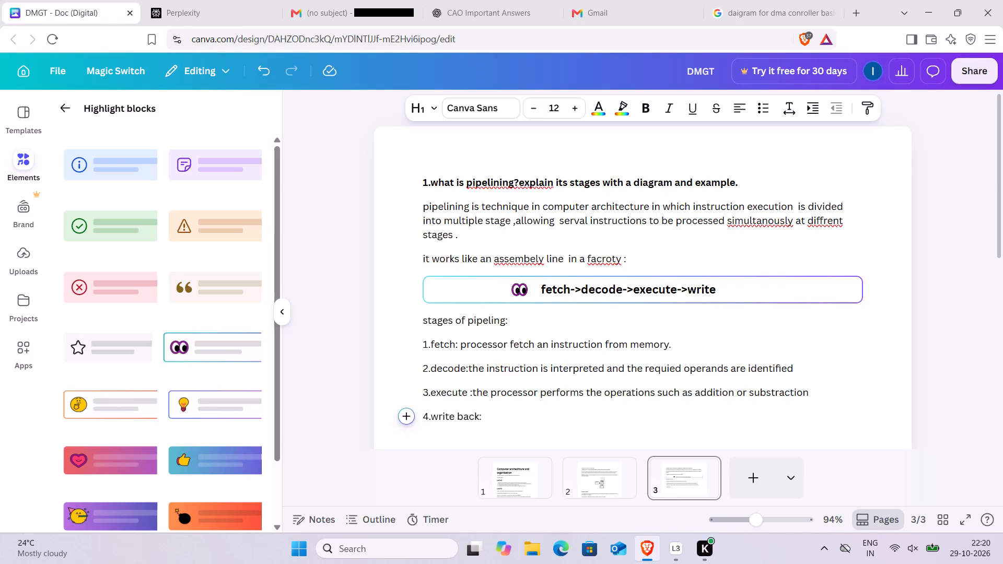
key("space")
type("the result")
key("space")
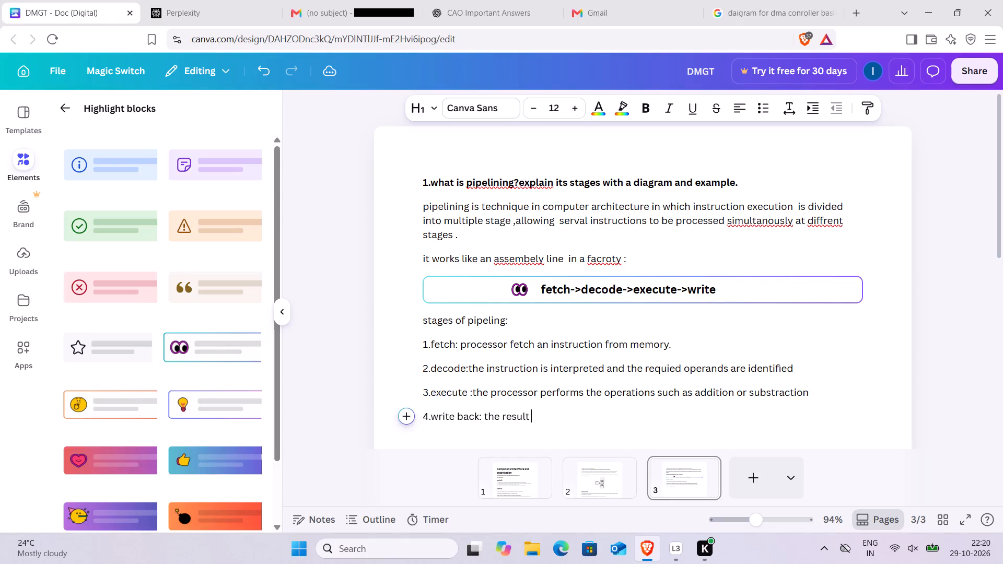
type("is stored in the destination re")
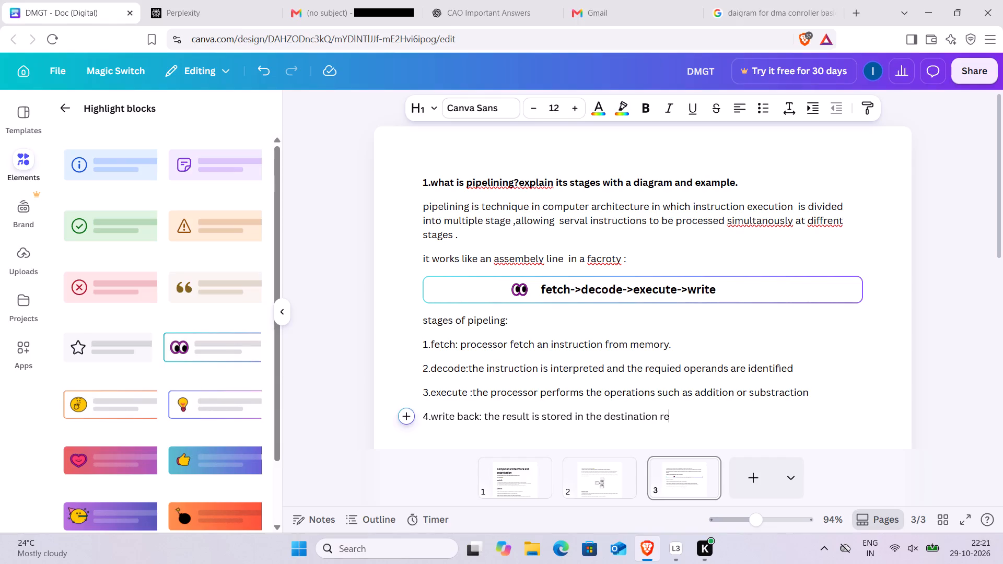
type("gistor")
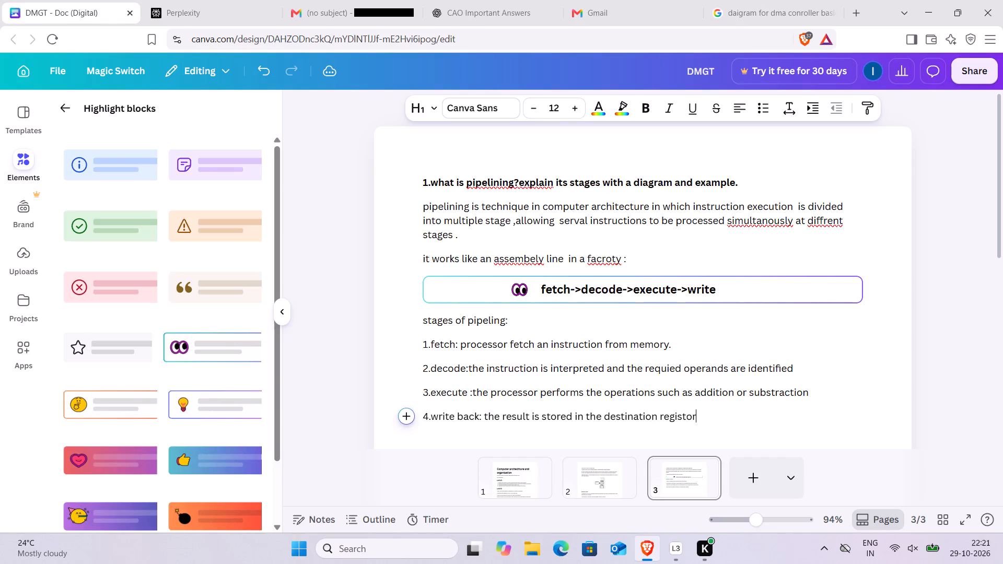
key("space")
type("or")
key("space")
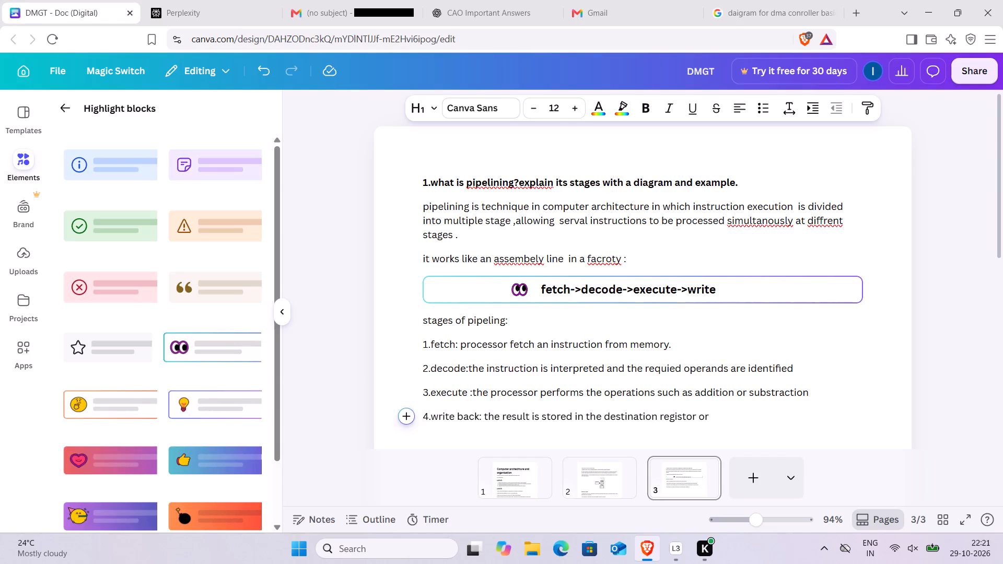
type("appropiate")
key("space")
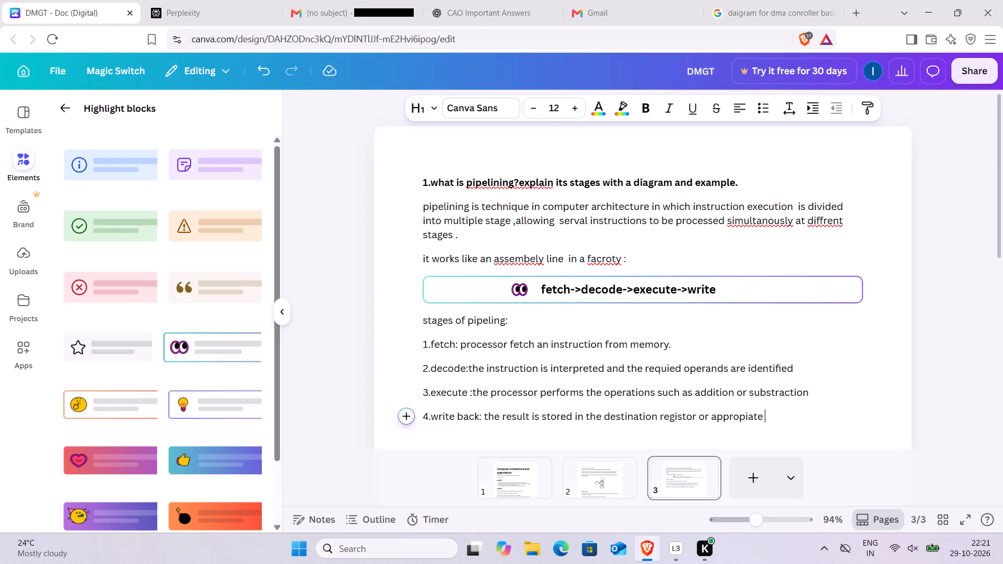
type("locatiom")
key("BackSpace")
type("n..")
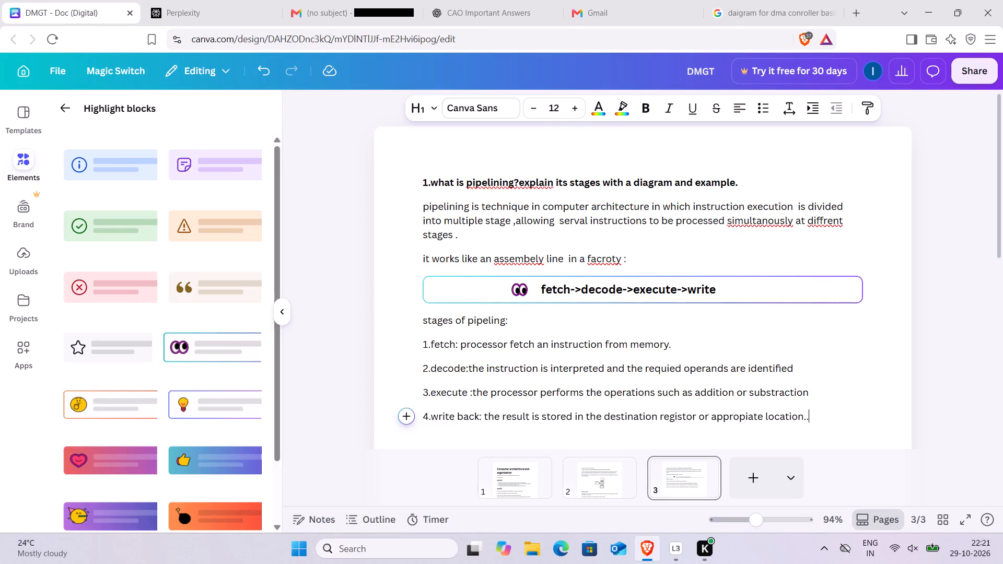
key("BackSpace")
key("Return")
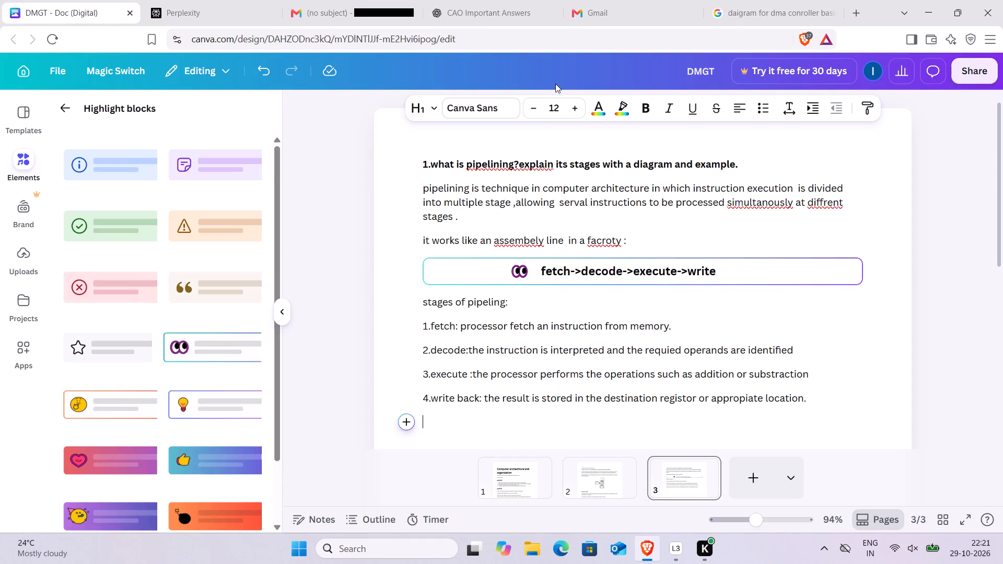
key("a")
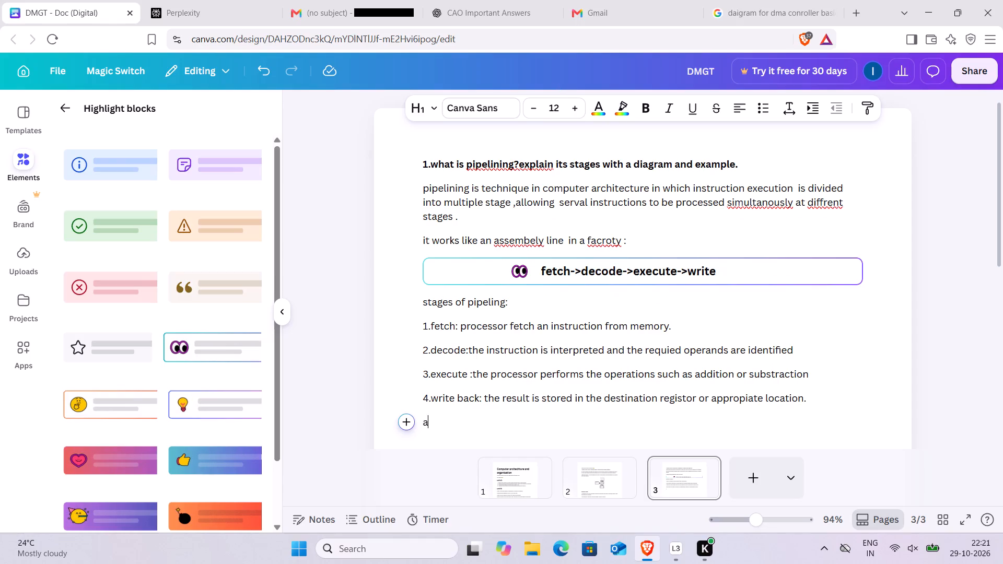
key("BackSpace")
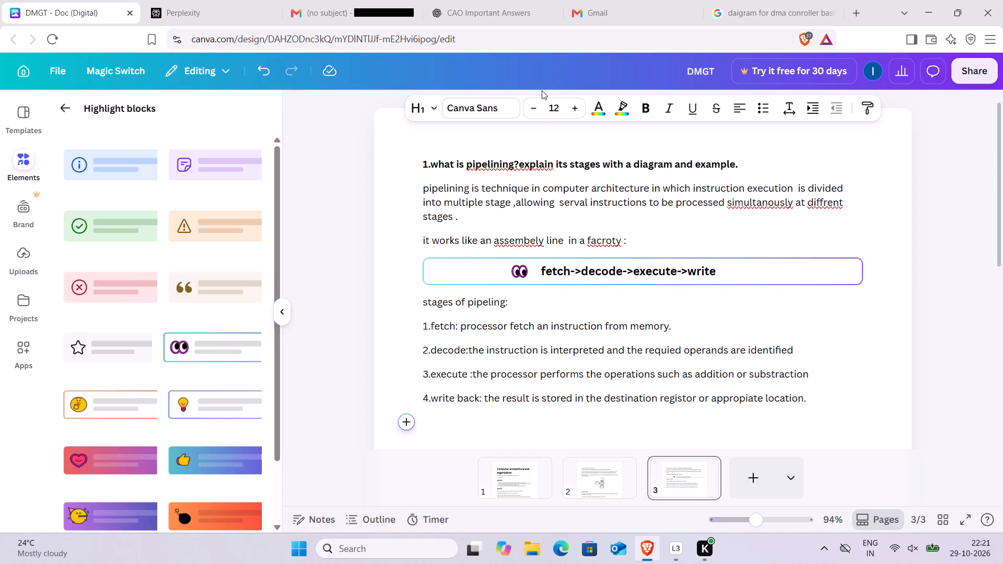
Add a blank page 4 after page 3 of the document.
scroll(498, 154, "down", 1)
left_click(761, 469)
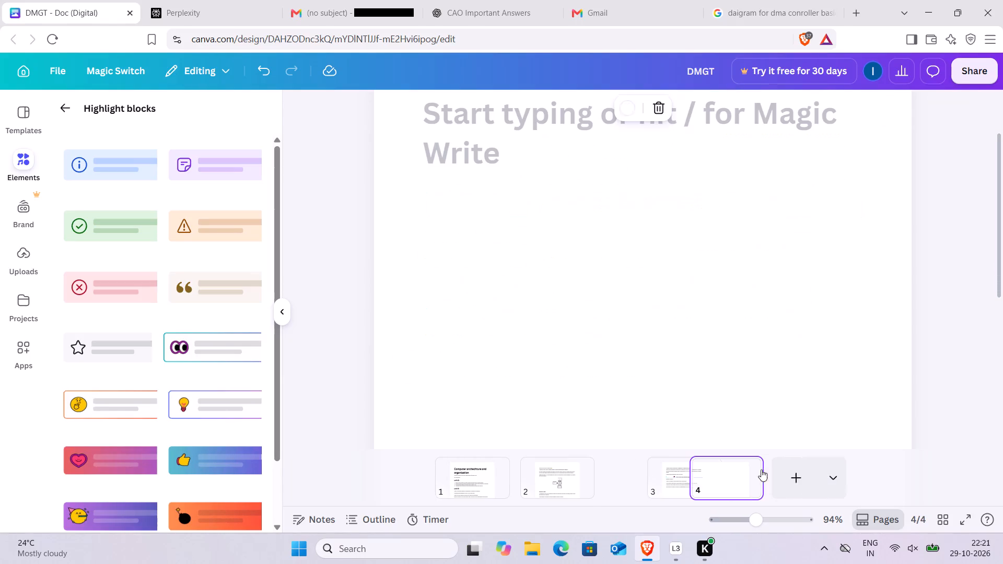
Return to page 3 and write the heading "Advanttages of pipelining:" below the fourth stage, followed by a new line.
scroll(552, 289, "up", 1)
left_click(650, 484)
scroll(601, 332, "up", 6)
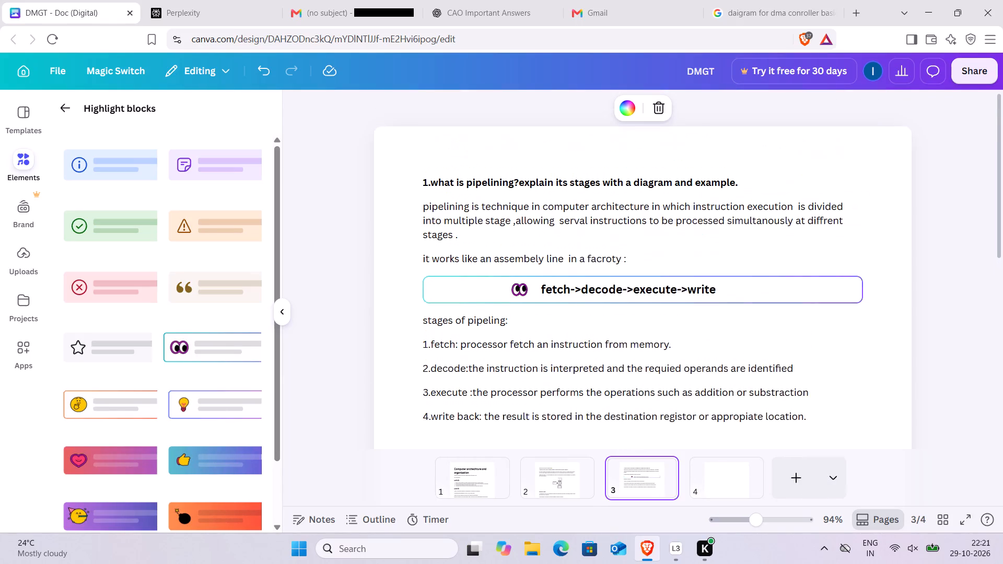
scroll(538, 246, "down", 4)
scroll(732, 201, "down", 1)
left_click(769, 151)
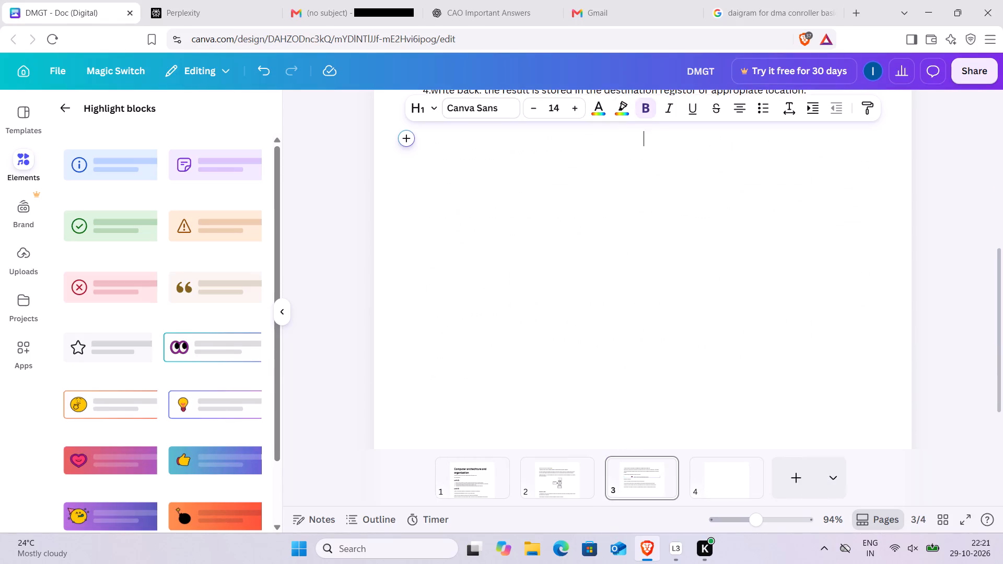
left_click(417, 144)
scroll(473, 193, "up", 4)
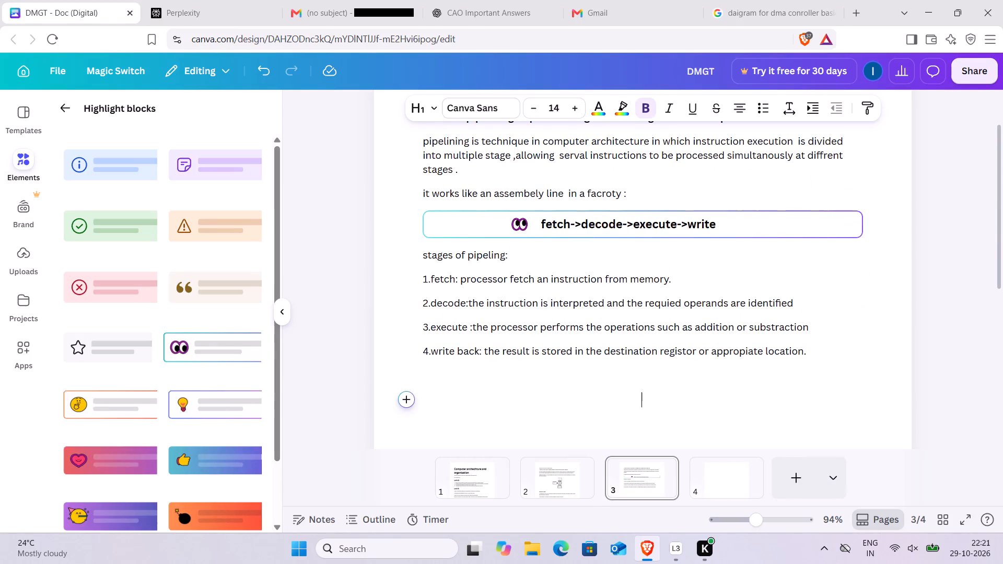
left_click(445, 369)
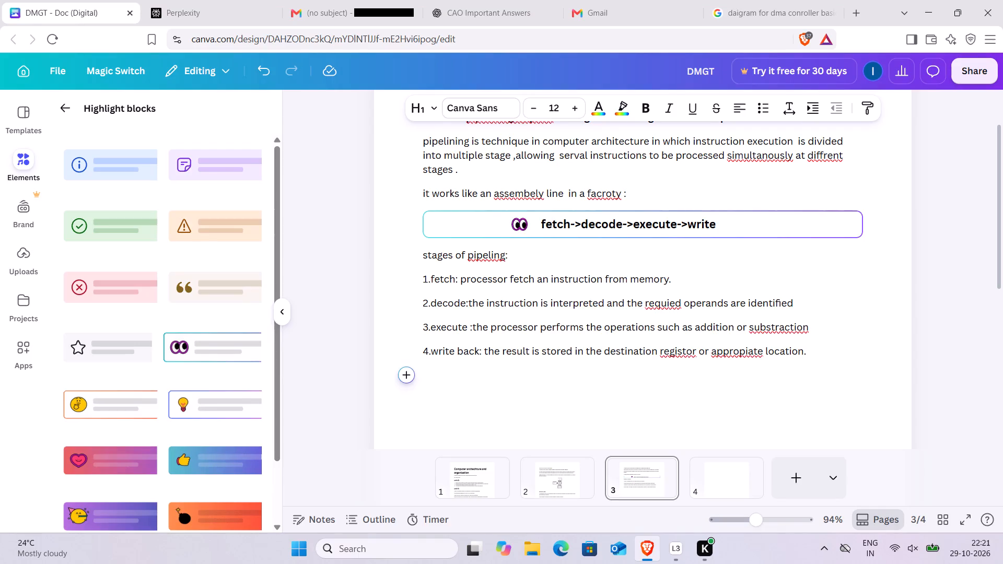
type("Advanttages")
key("space")
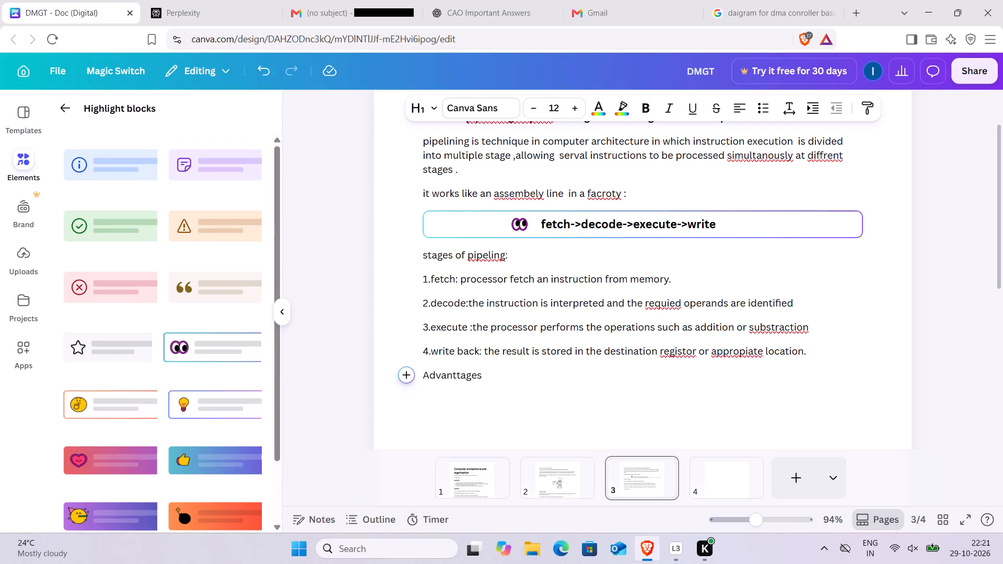
type("of pipelining")
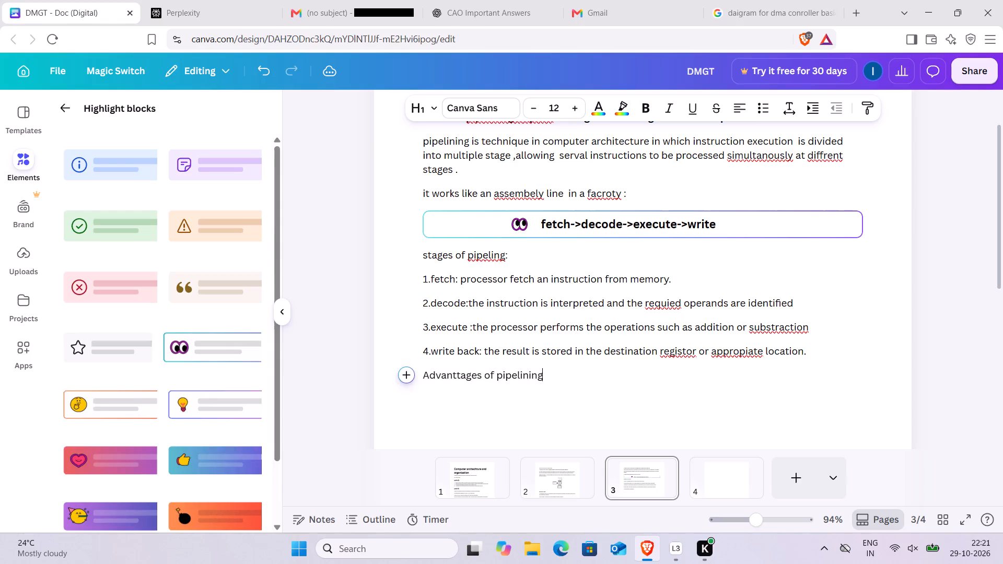
key("shift+colon")
key("Return")
key("Return")
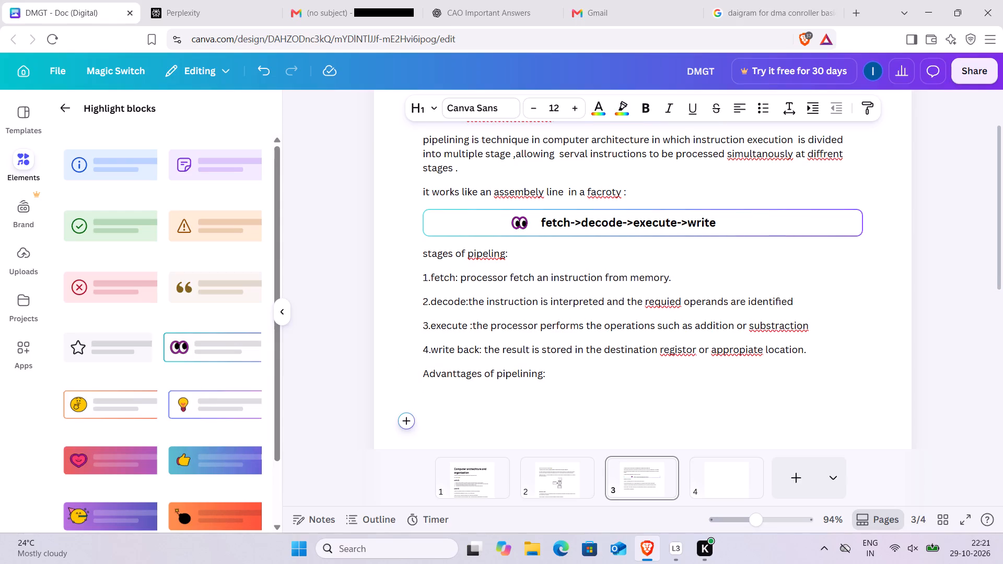
key("BackSpace")
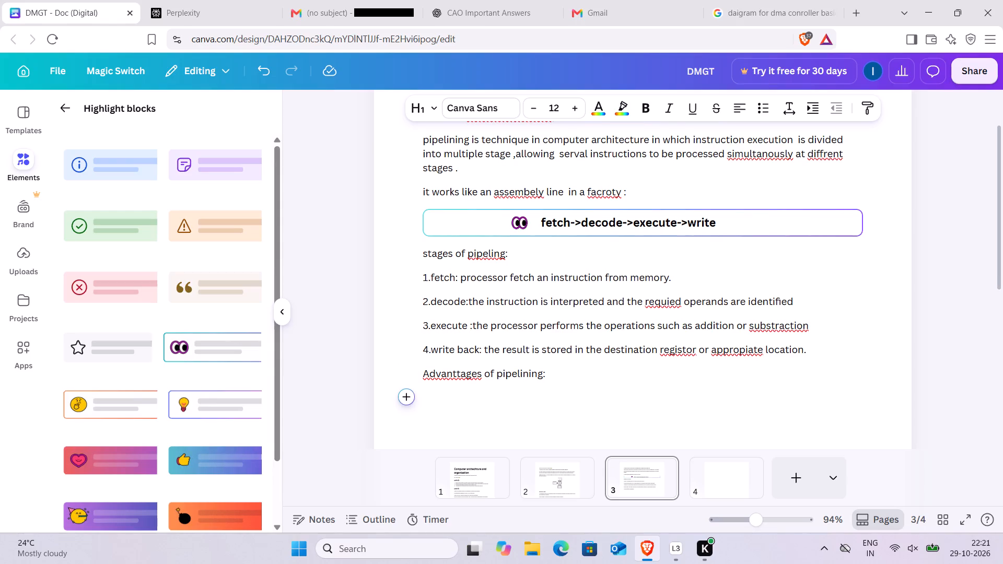
Write the first advantage as "increase instruction throughput." and start a new line.
type("increase")
key("space")
type("instruction")
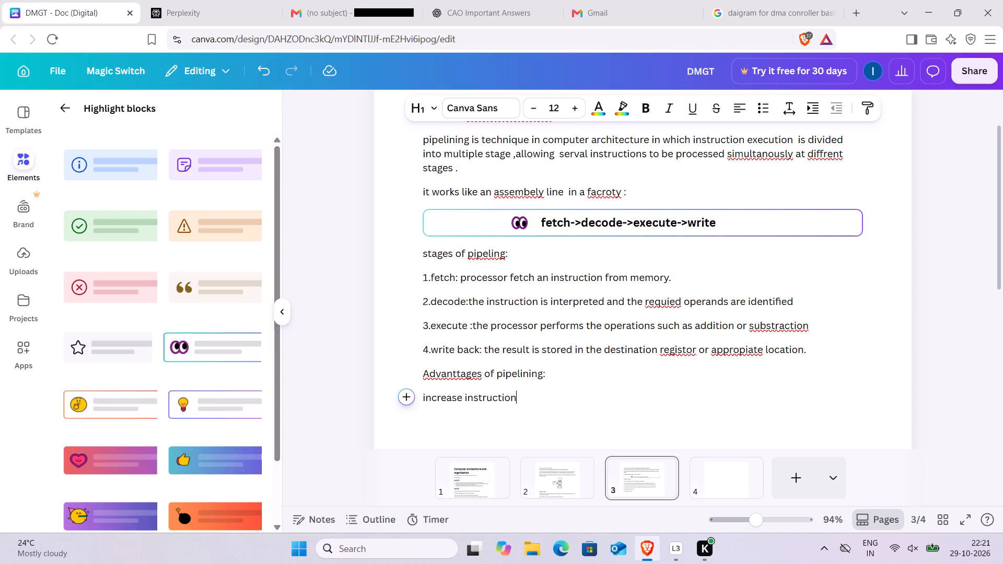
key("space")
type("through")
key("space")
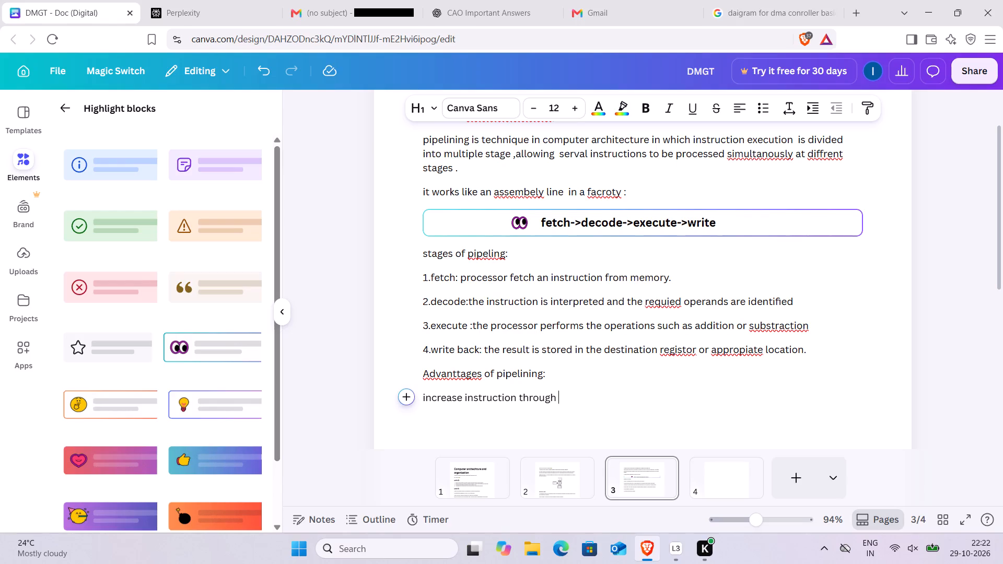
key("BackSpace")
type("put.")
key("Return")
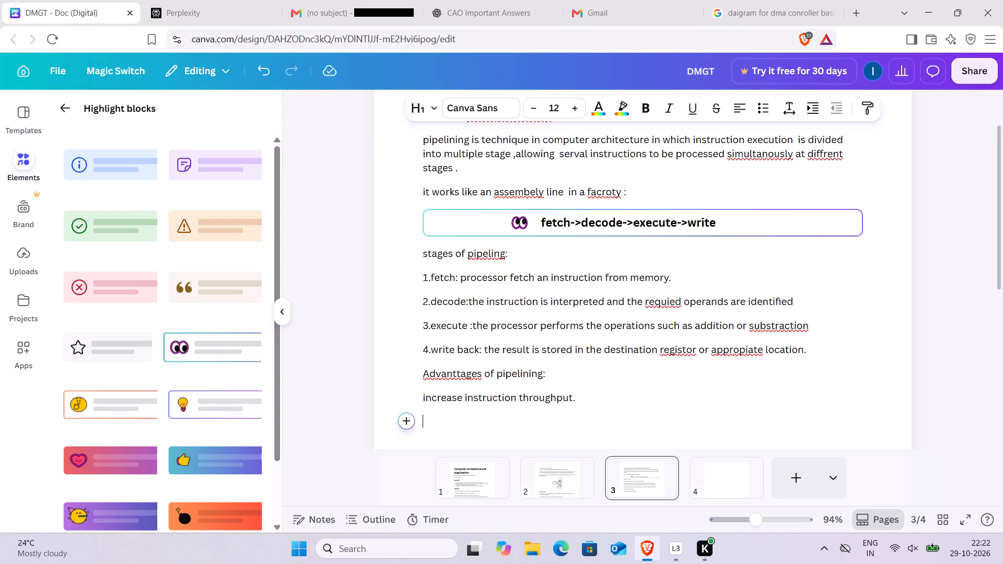
Write the second advantage as "improves processor efficiency." and start a new line.
type("improves")
key("space")
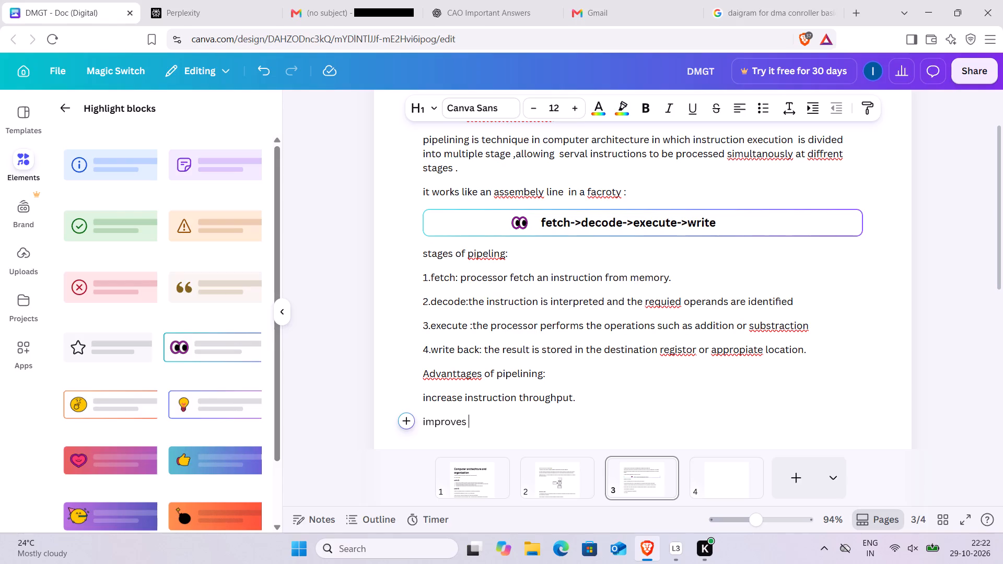
type("processor")
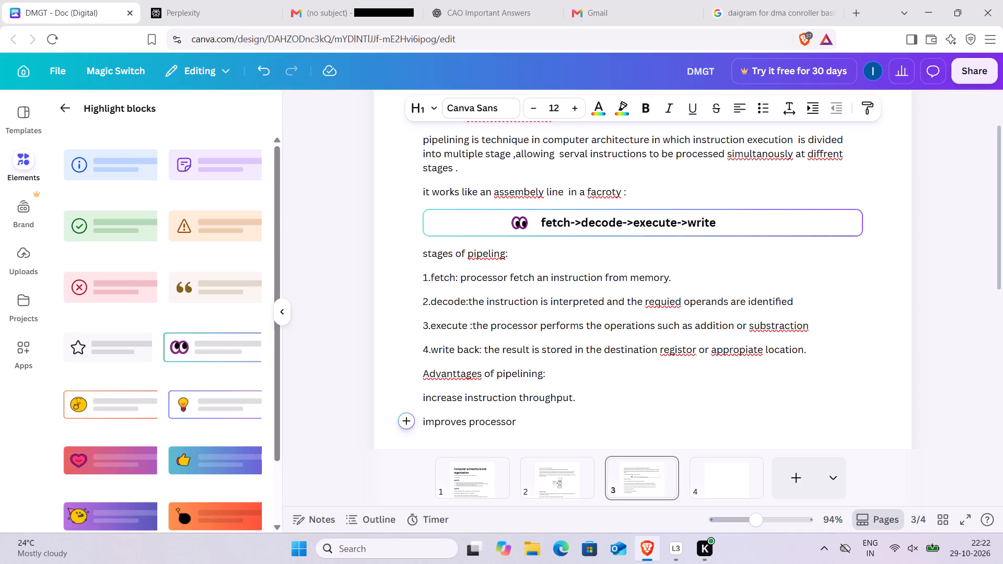
key("space")
type("efficiency.")
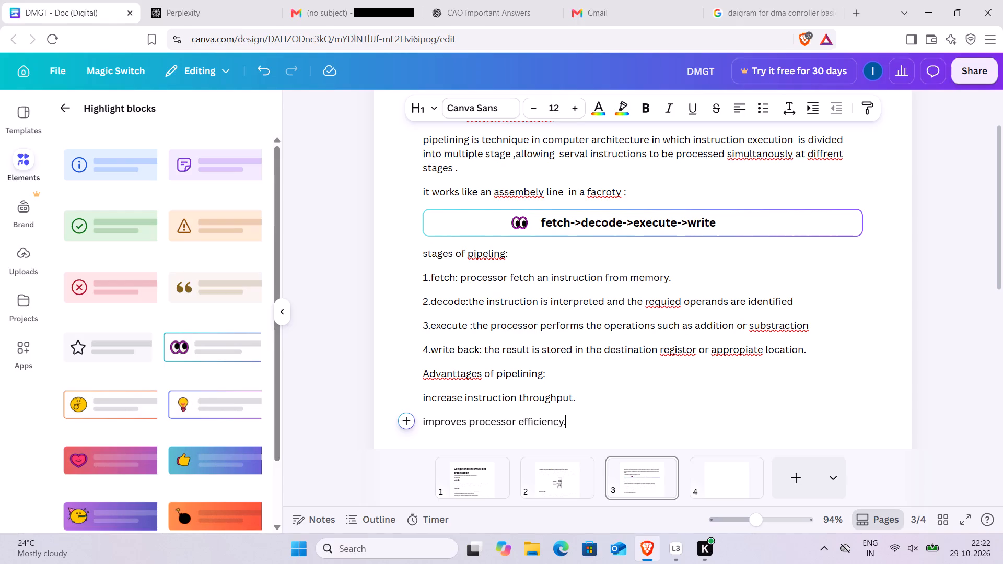
key("Return")
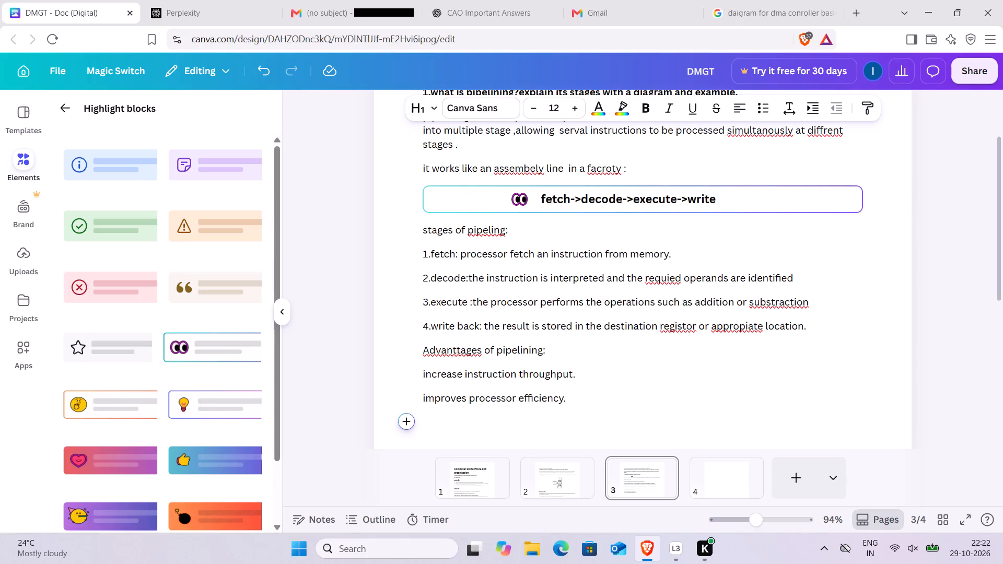
Write the third advantage as "allows diffrent stages to work properly" and start a new line.
type("allows diffrent stages to work properly")
key("Return")
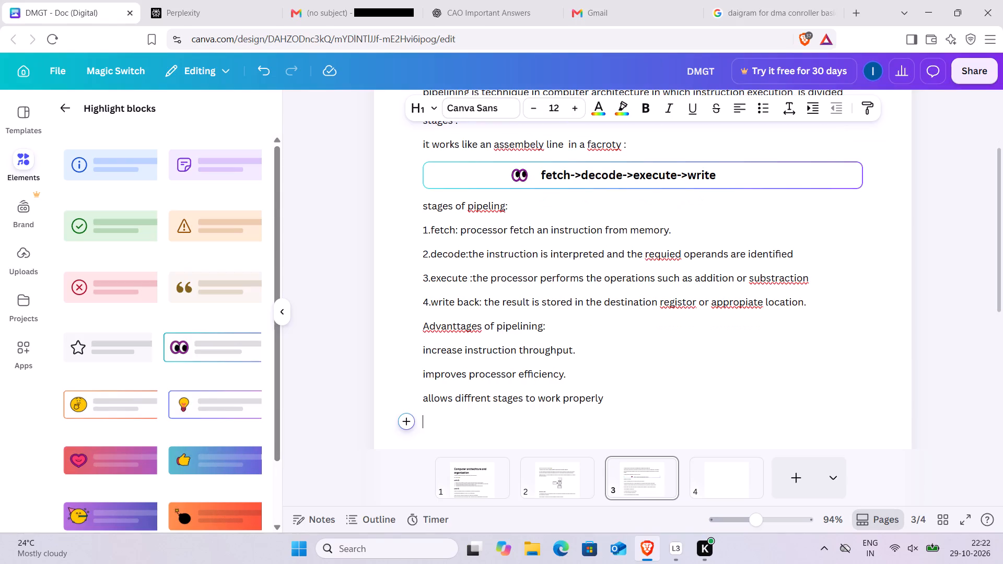
Write the fourth advantage as "makes better use of procesor hardware" and start a new line.
type("makes")
key("space")
type("better")
key("space")
key("u")
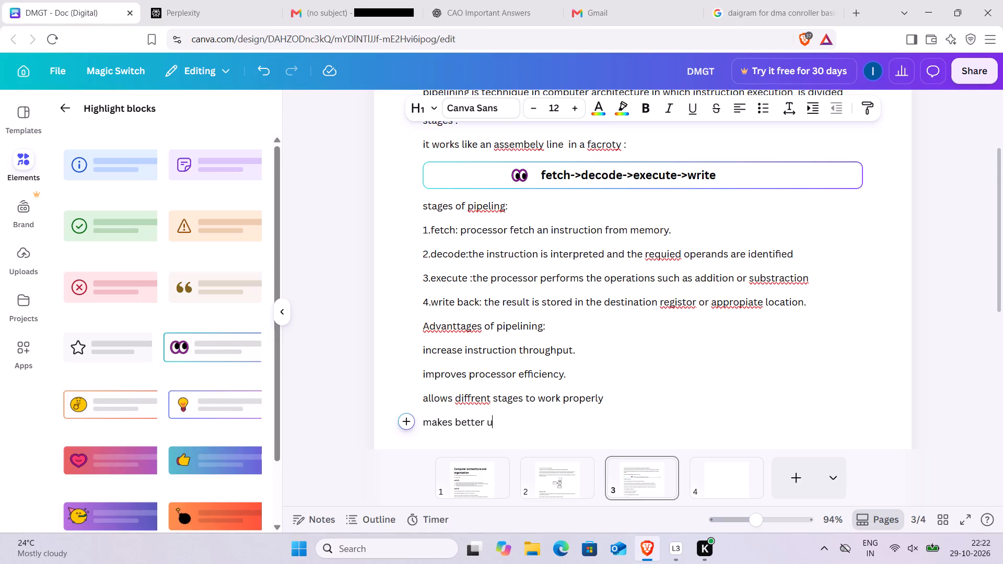
type("se of pro")
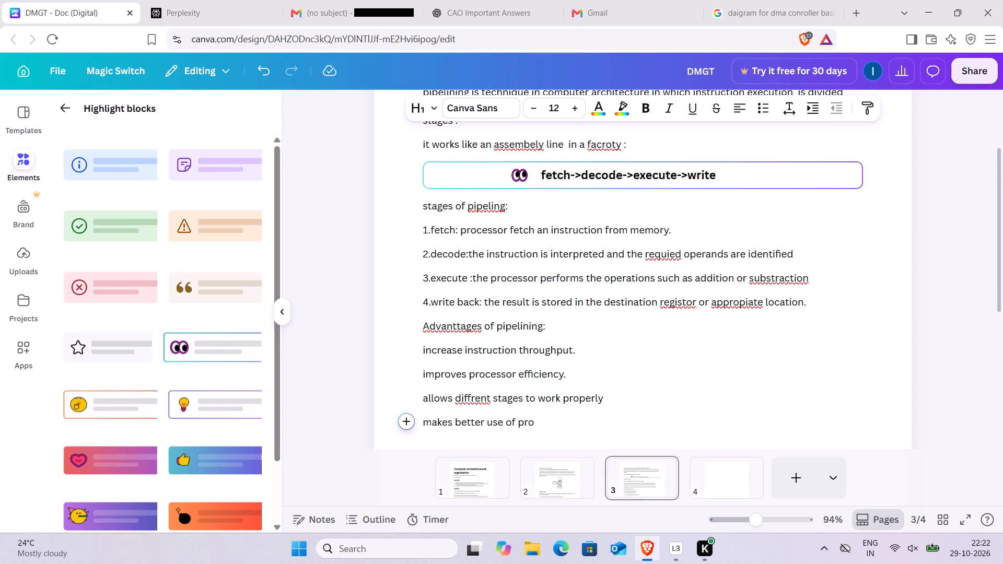
key("c")
type("esor")
key("space")
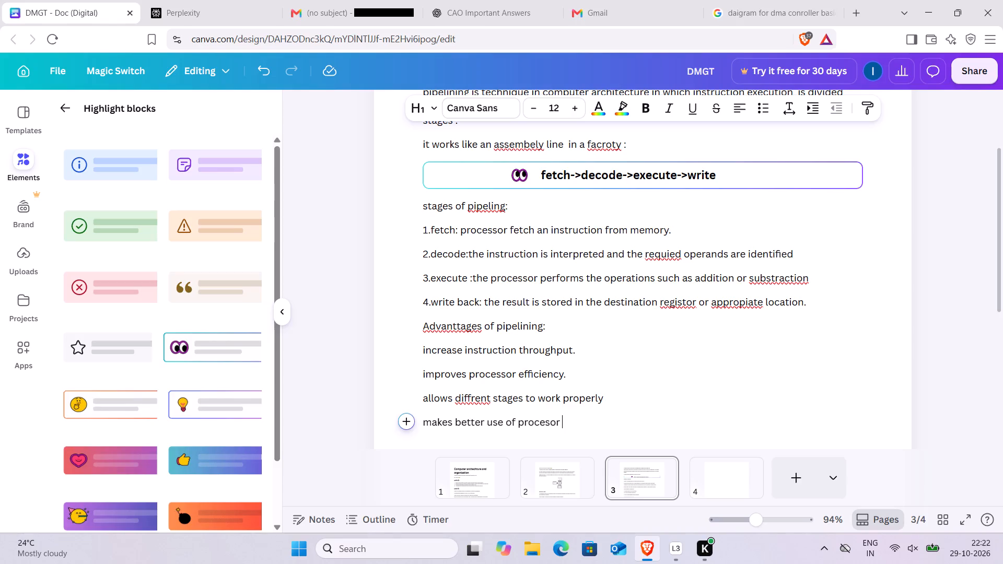
key("g")
key("BackSpace")
type("hardware")
key("Return")
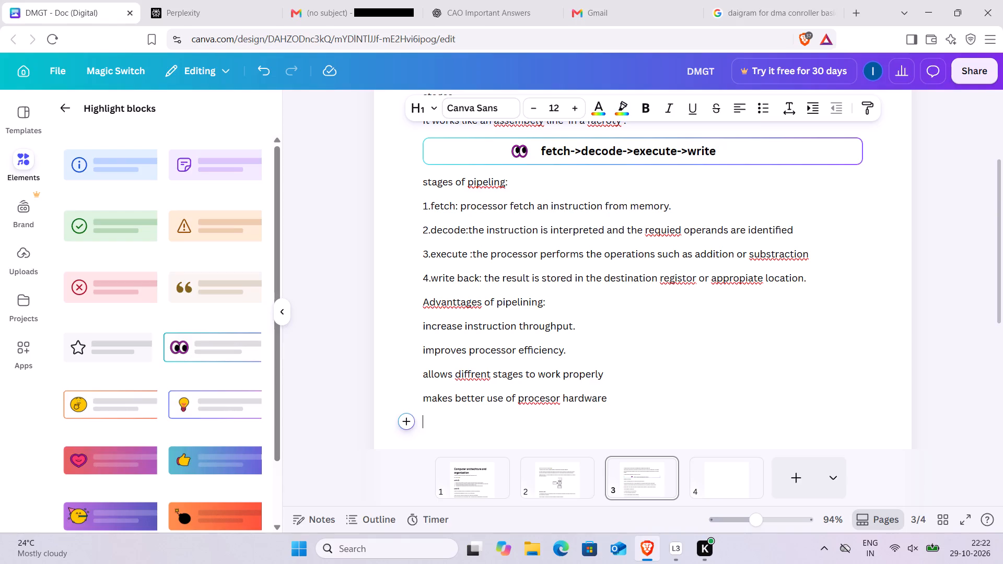
Write the heading "Limitations:" below the list of advantages and start a new line.
type("li")
key("BackSpace")
key("BackSpace")
type("Limitation")
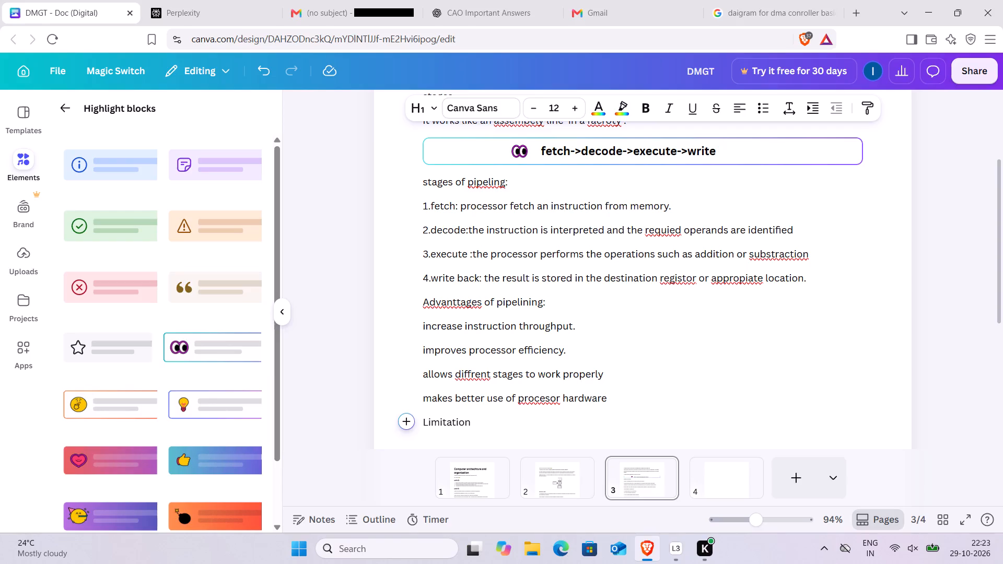
key("space")
key("BackSpace")
type("s:")
key("Return")
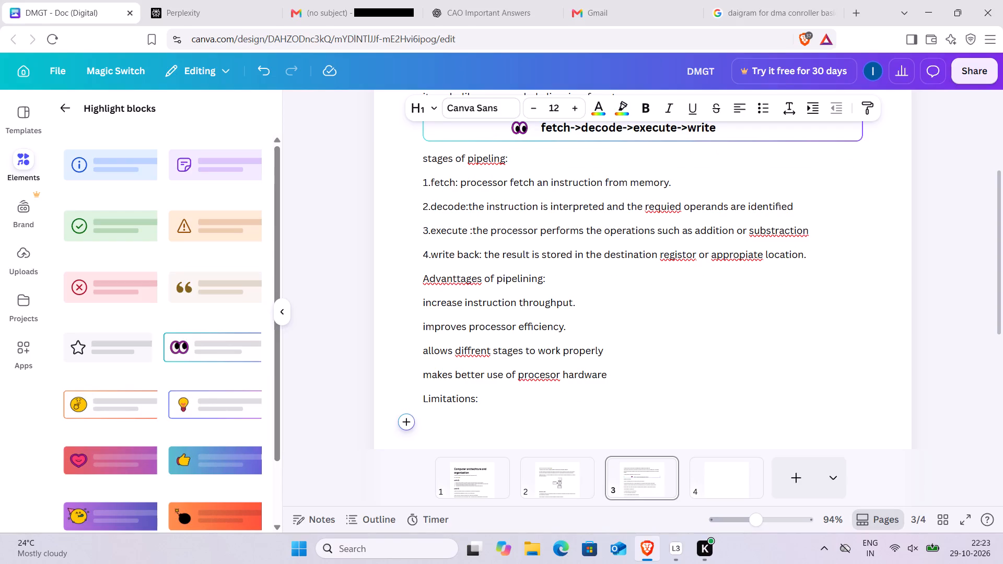
Write the first limitation as "data hazard can cause delays." and start a new line.
type("data")
key("space")
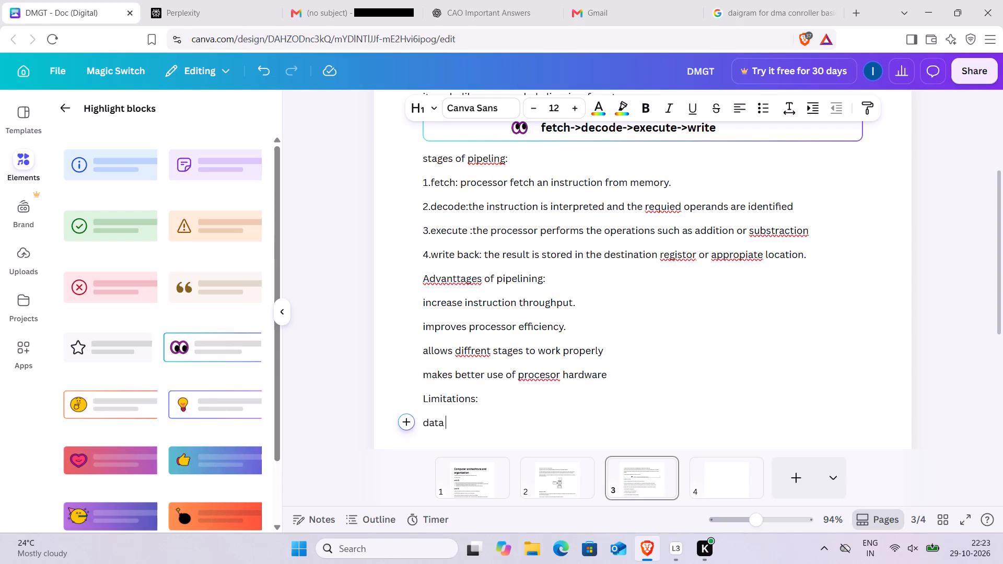
type("hazard")
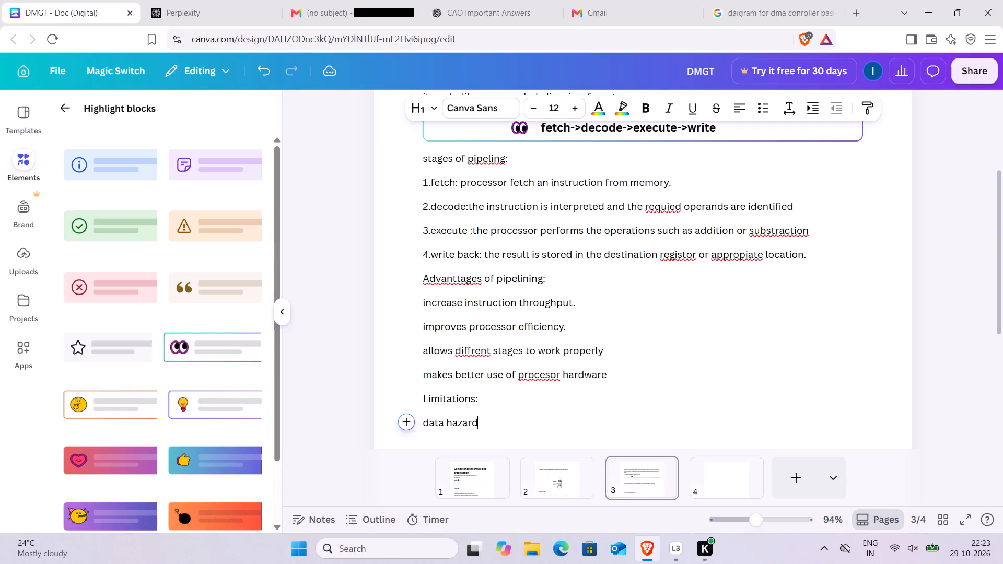
key("space")
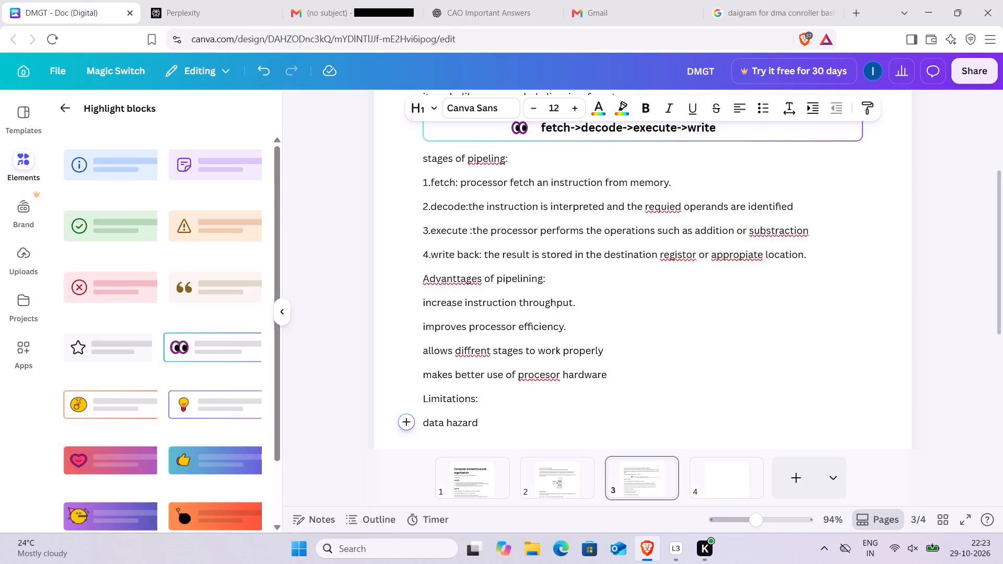
type("can ca")
key("u")
key("s")
type("e")
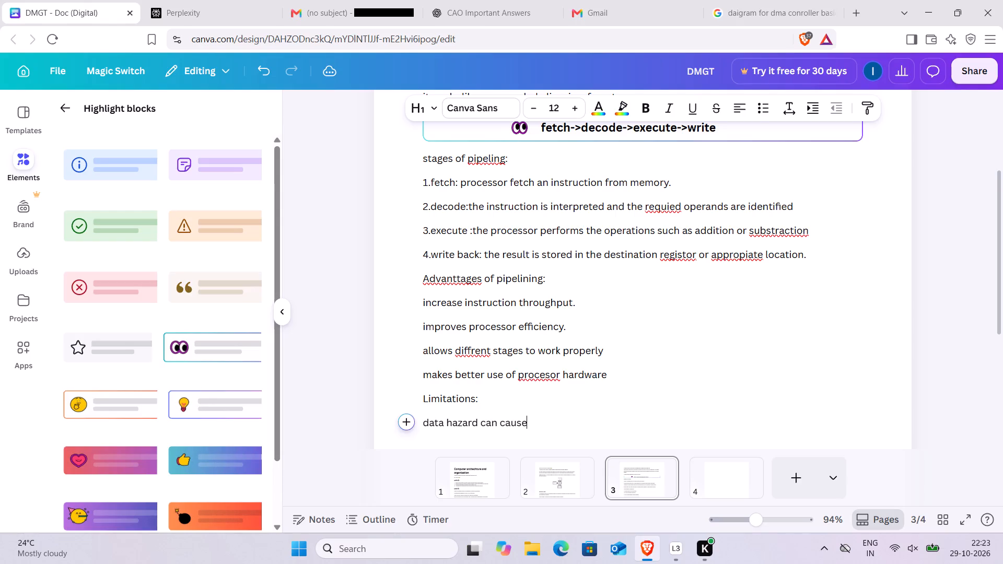
key("space")
type("delays")
key("period")
key("Return")
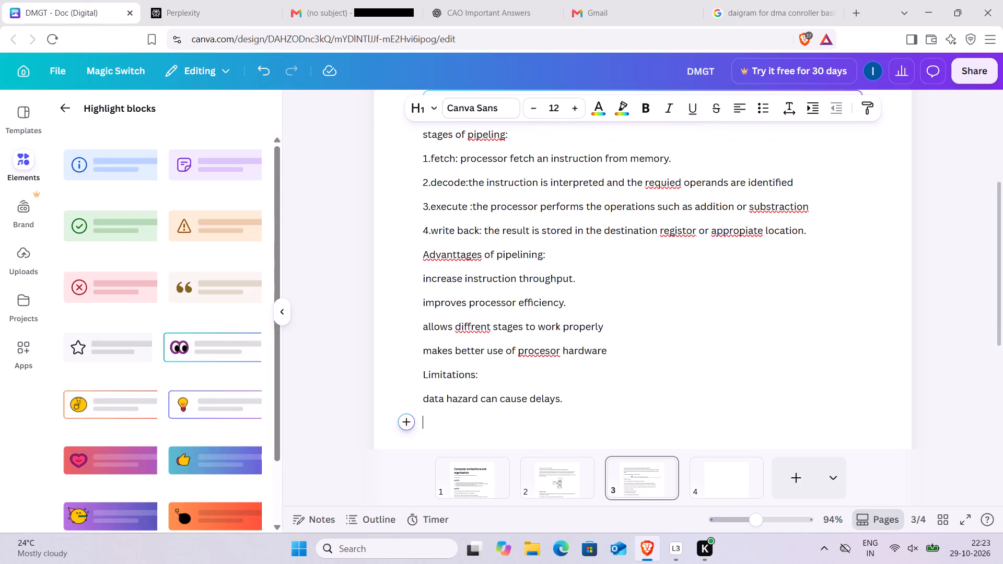
Write the second limitation as "branch instuction may cause pipeline stalls." and start a new line.
type("branch")
key("space")
type("instuction")
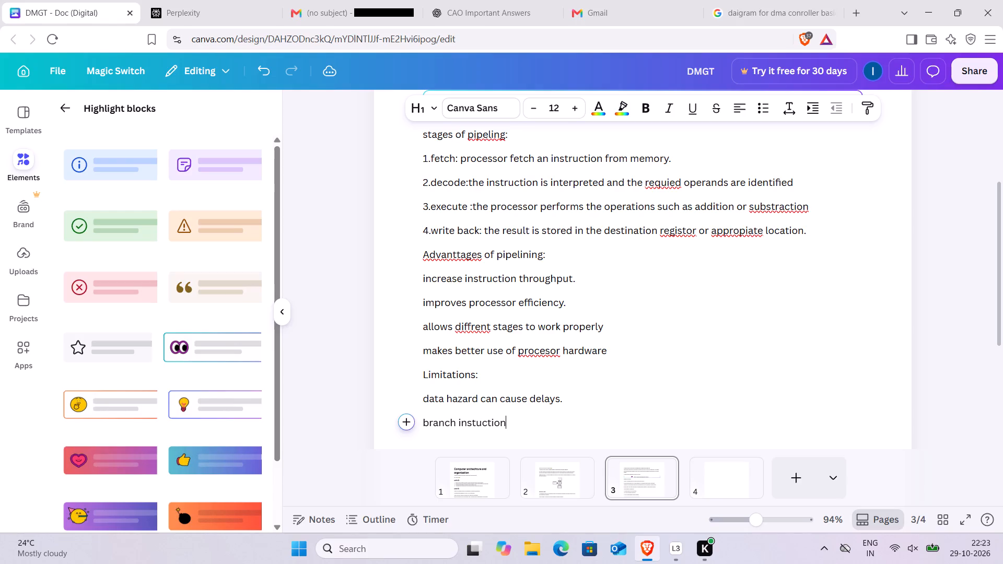
key("space")
type("may cause pipe")
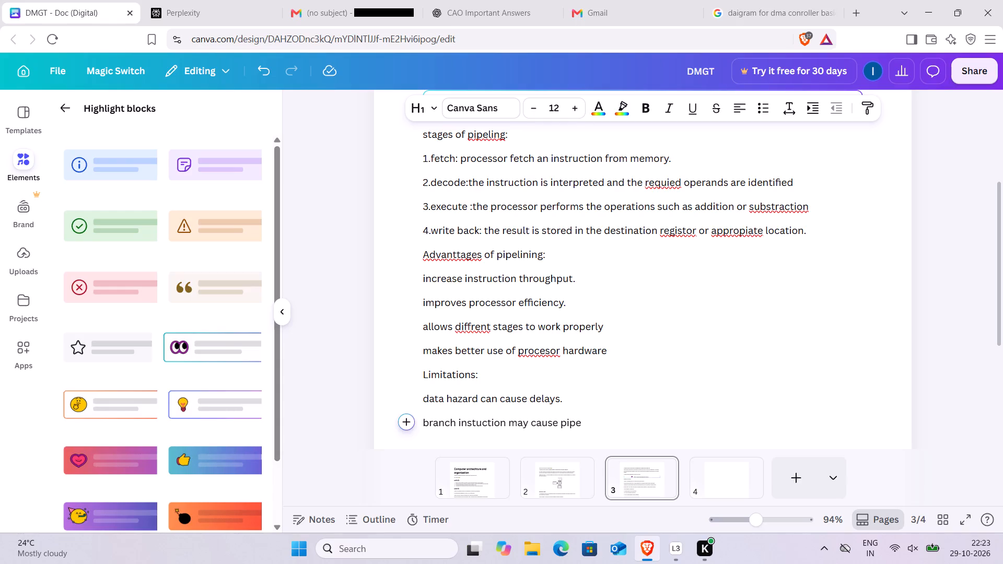
type("line")
key("space")
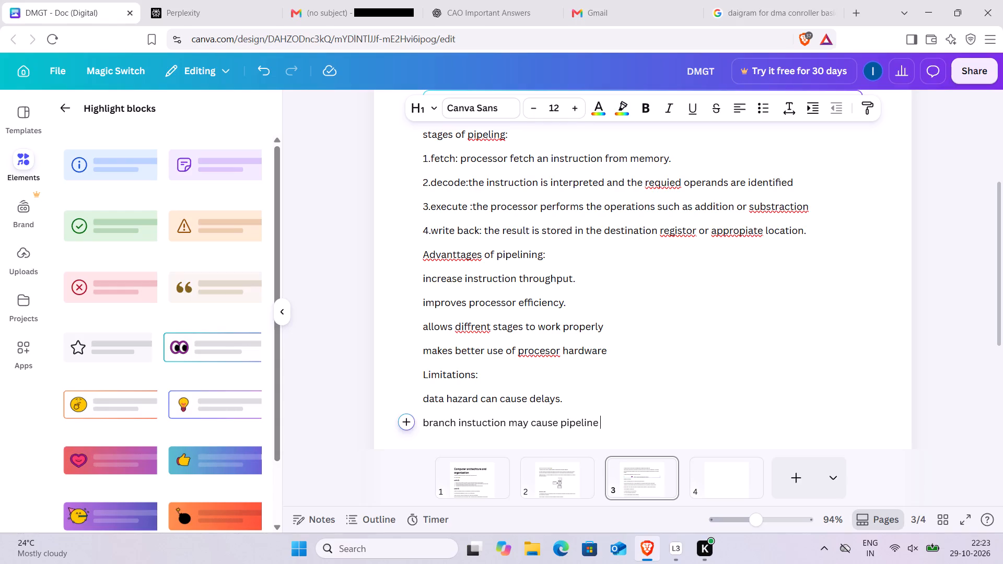
type("stalls.")
key("Return")
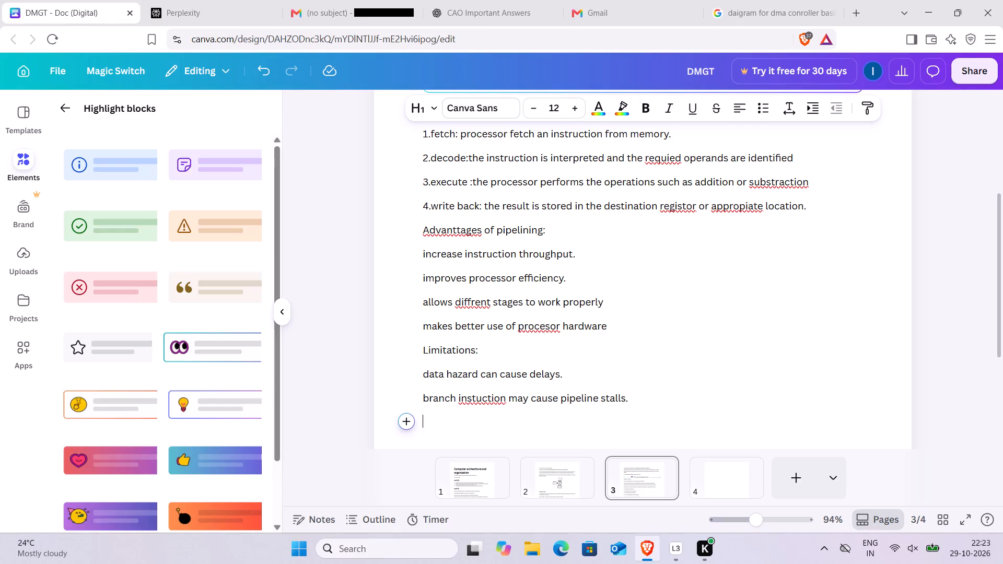
Write the third limitation as "hardware resourses conflict may occur." and start a new line.
type("hardw")
key("a")
type("re resourses")
key("space")
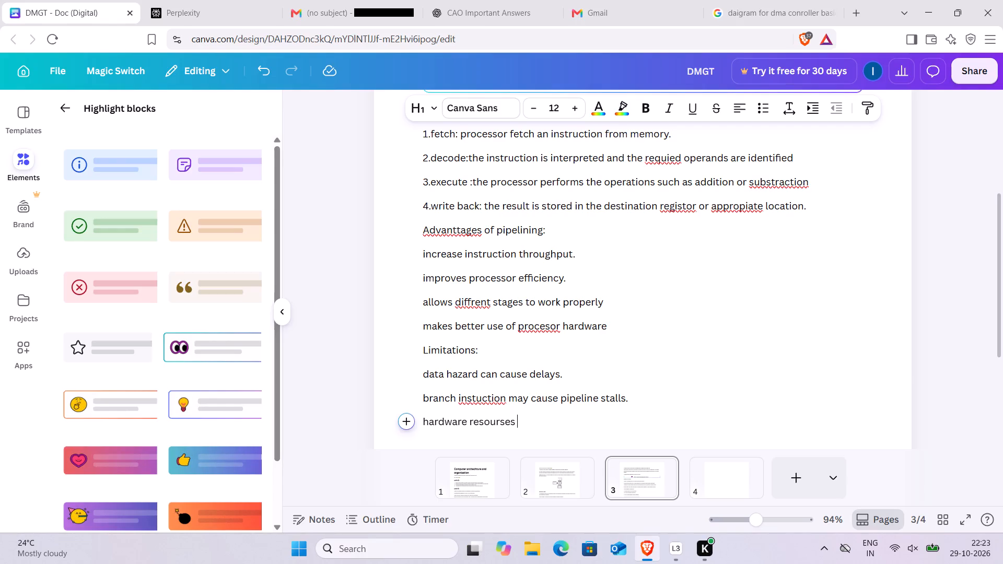
type("conflict may occur")
key("period")
key("Return")
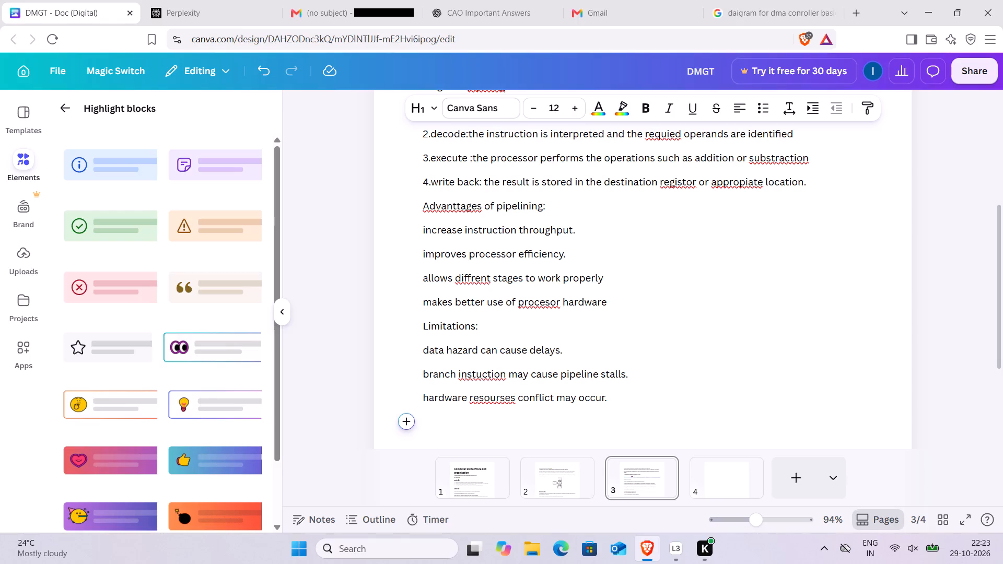
key("space")
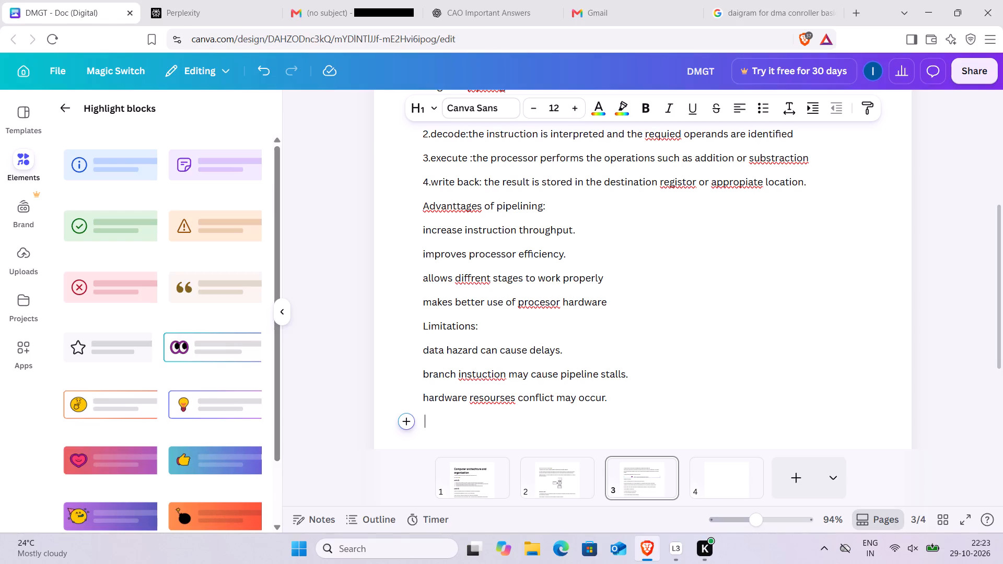
Write "conclusion:pipelining improves processor performance by over lapping instruction execution" on the empty line below the limitations.
type("co")
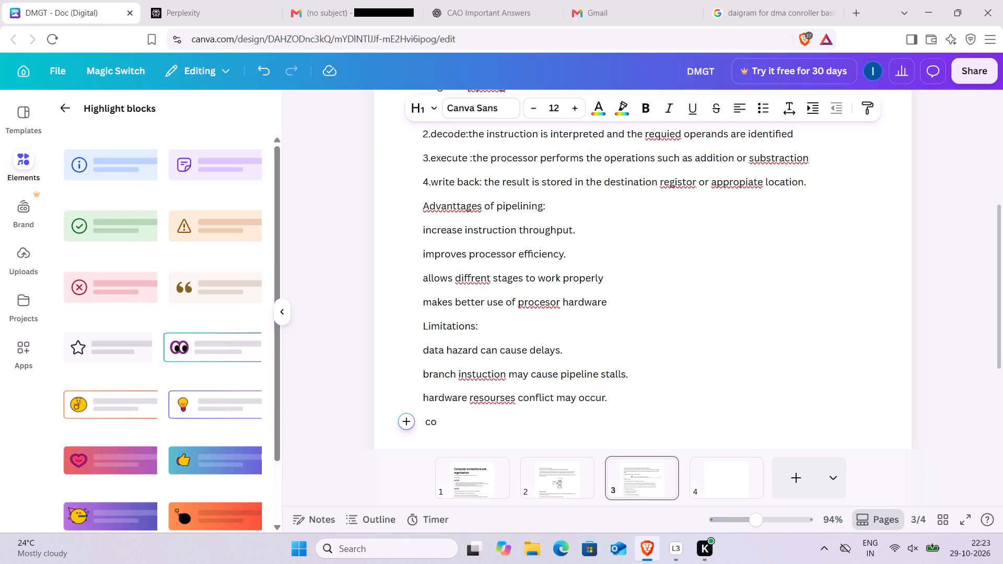
type("nclusion")
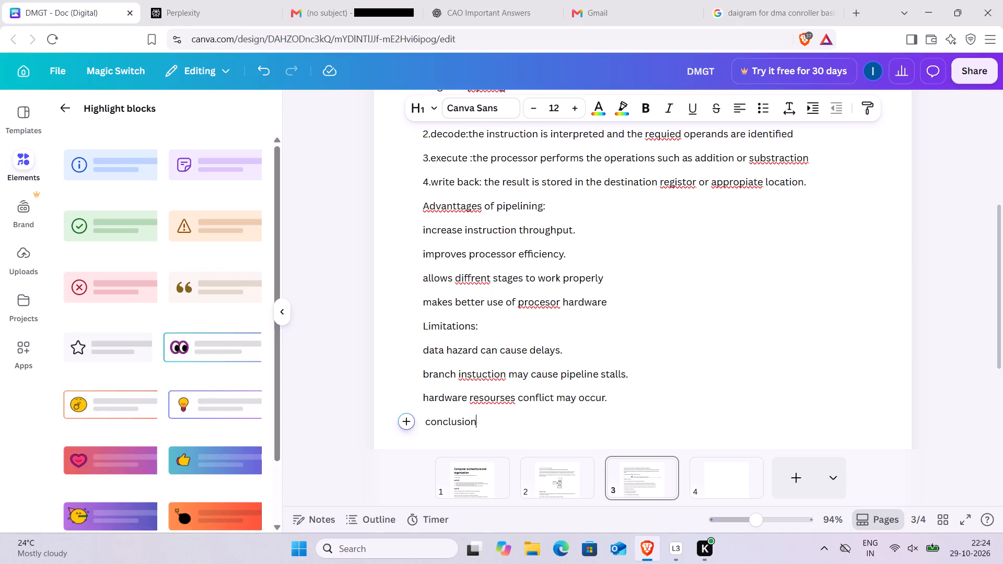
key("shift+colon")
type("pipe")
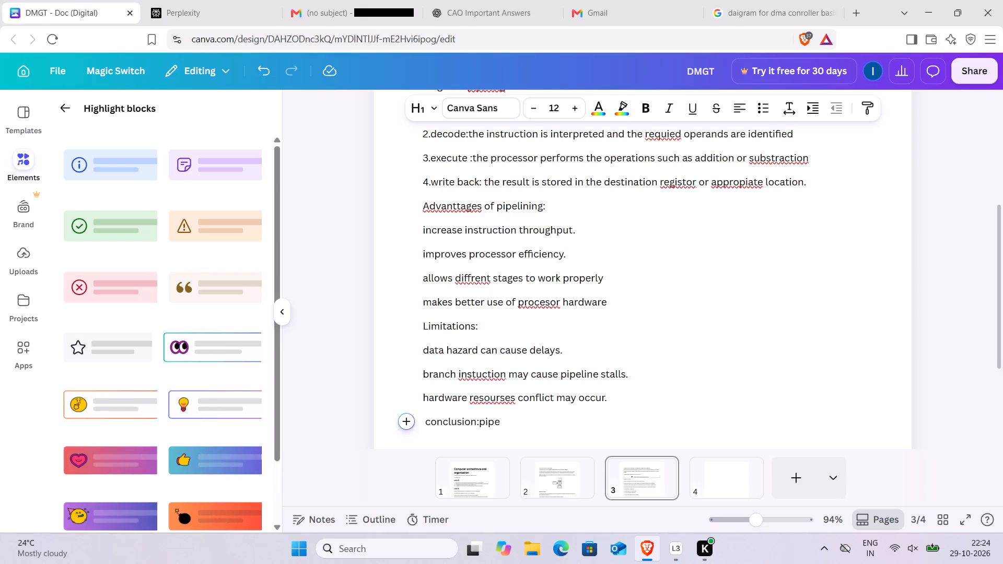
type("lining")
key("space")
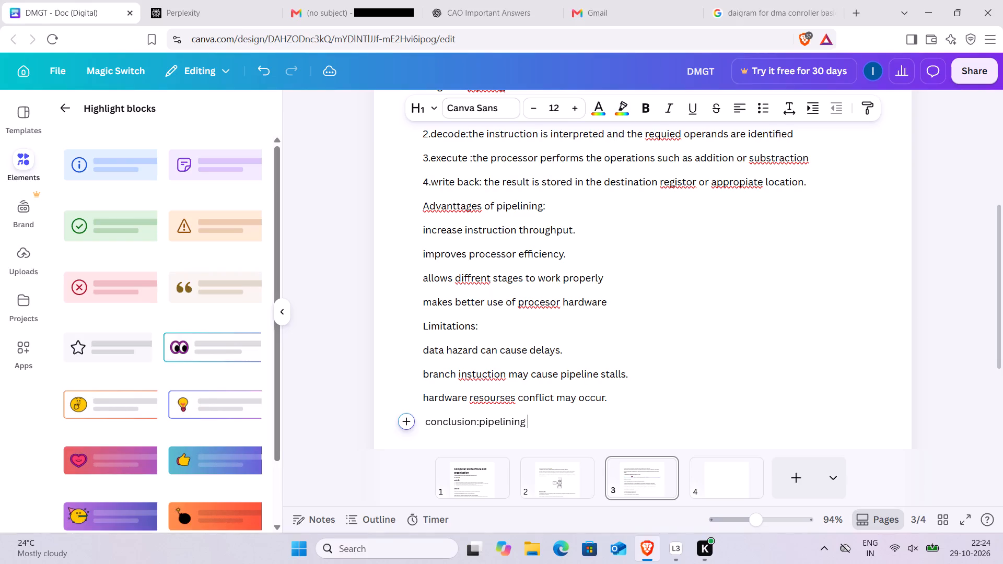
type("improves proc")
type("essor")
key("space")
type("performance by over")
key("space")
type("lapping")
key("space")
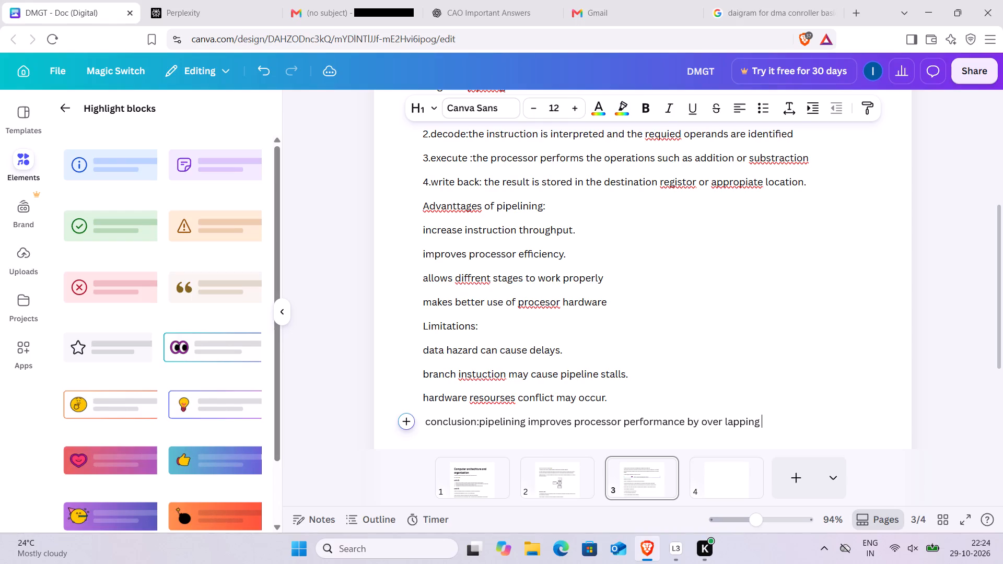
type("instruction execution")
key("space")
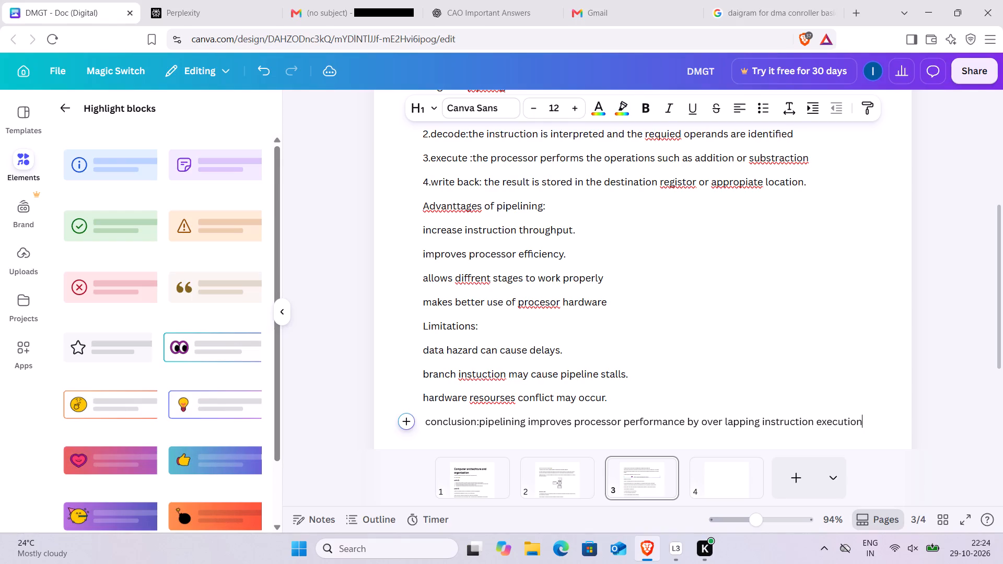
Continue the conclusion sentence with ",allowing more instruction to be completed in a given period .".
type(",allowing")
key("space")
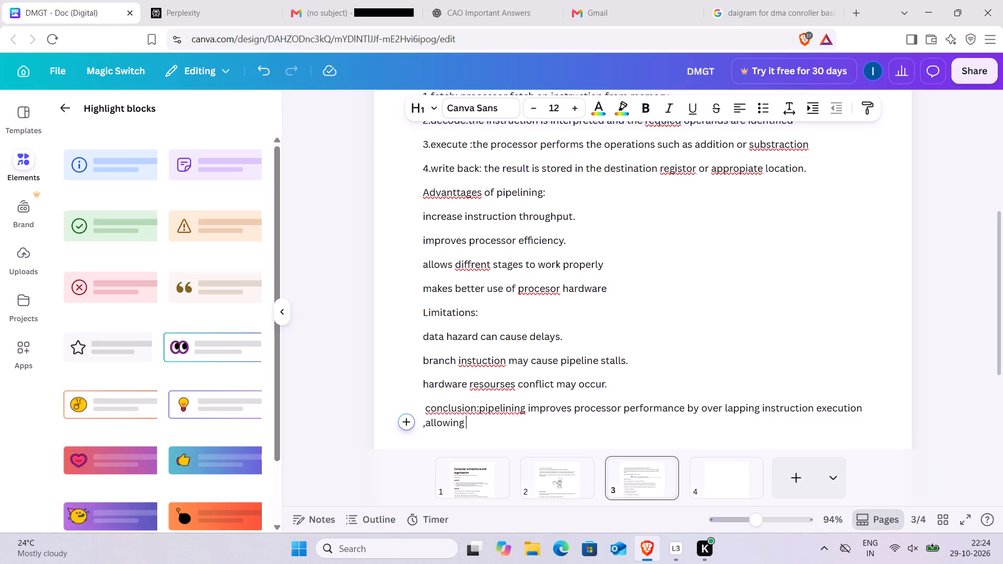
type("more")
key("space")
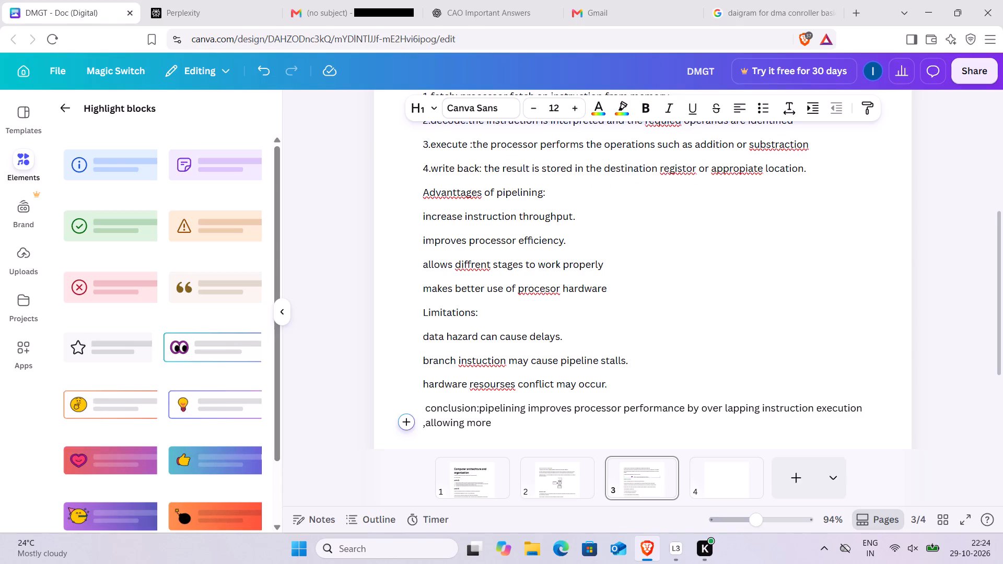
type("insr")
key("BackSpace")
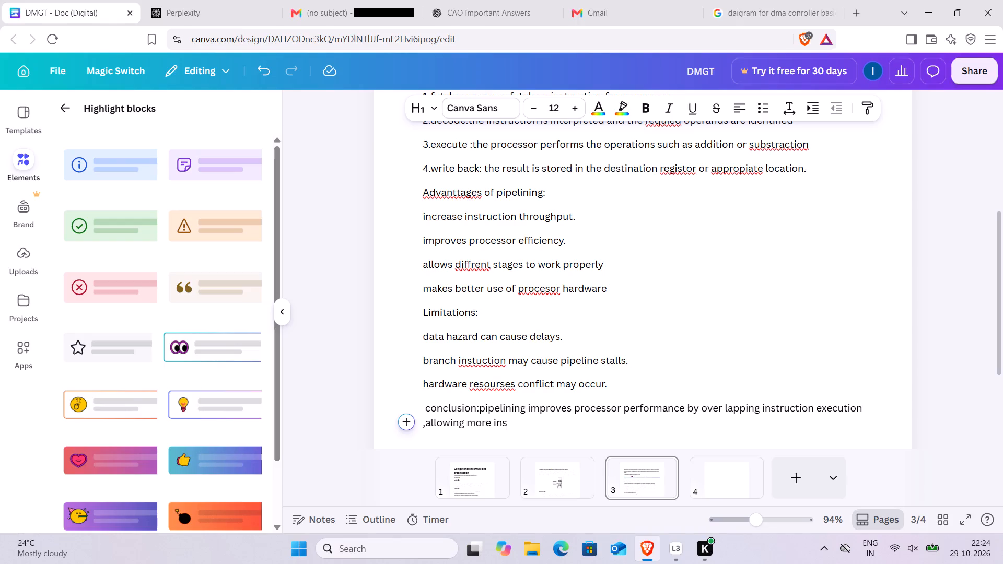
type("tructu")
key("BackSpace")
type("ion to")
key("space")
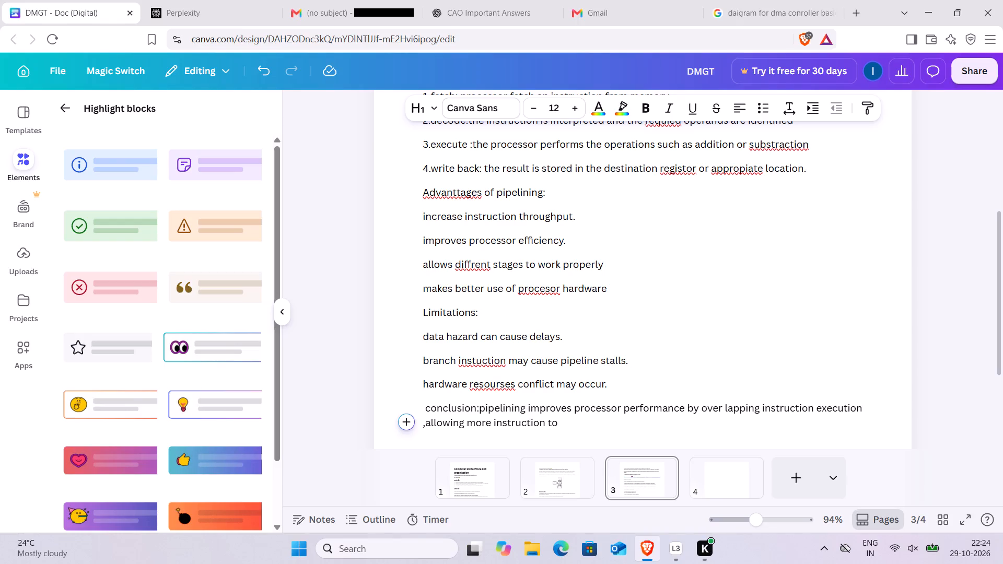
type("be")
key("space")
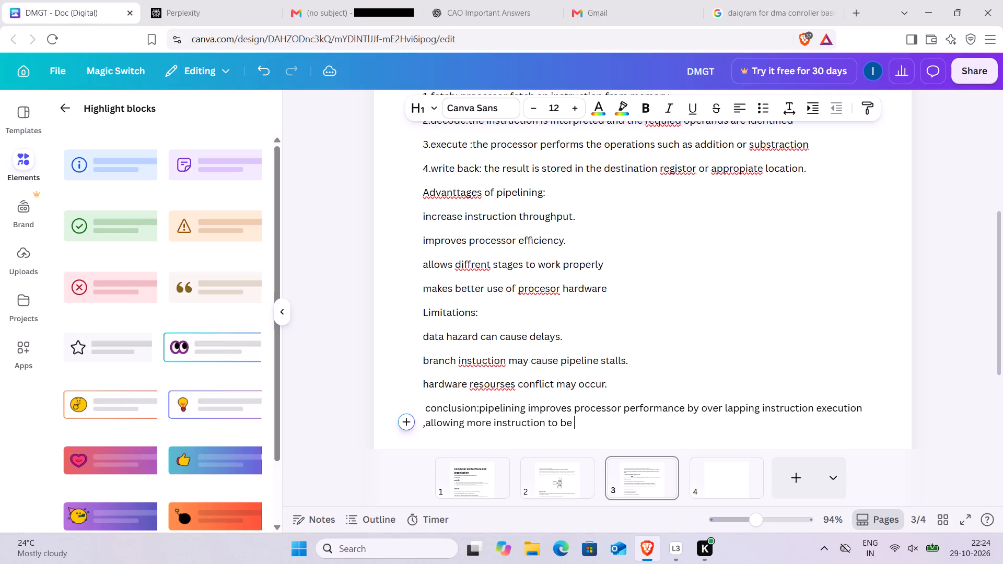
type("complete")
type("d in a given")
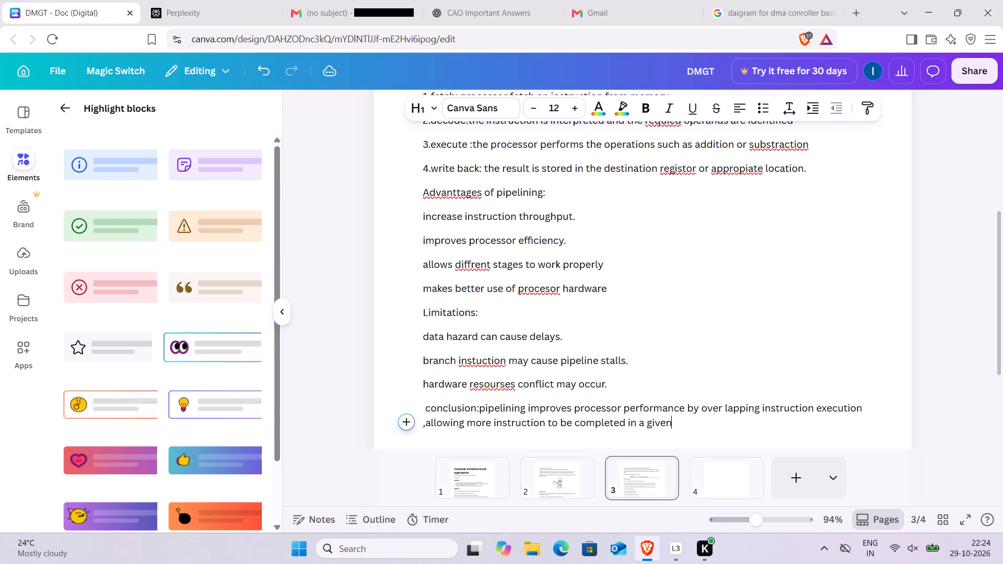
key("space")
type("period")
key("space")
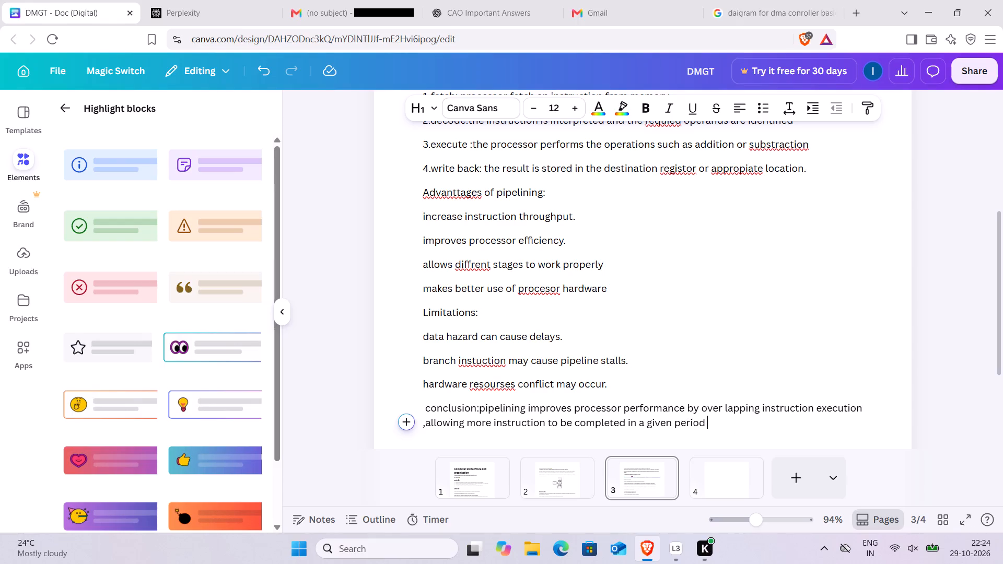
key("period")
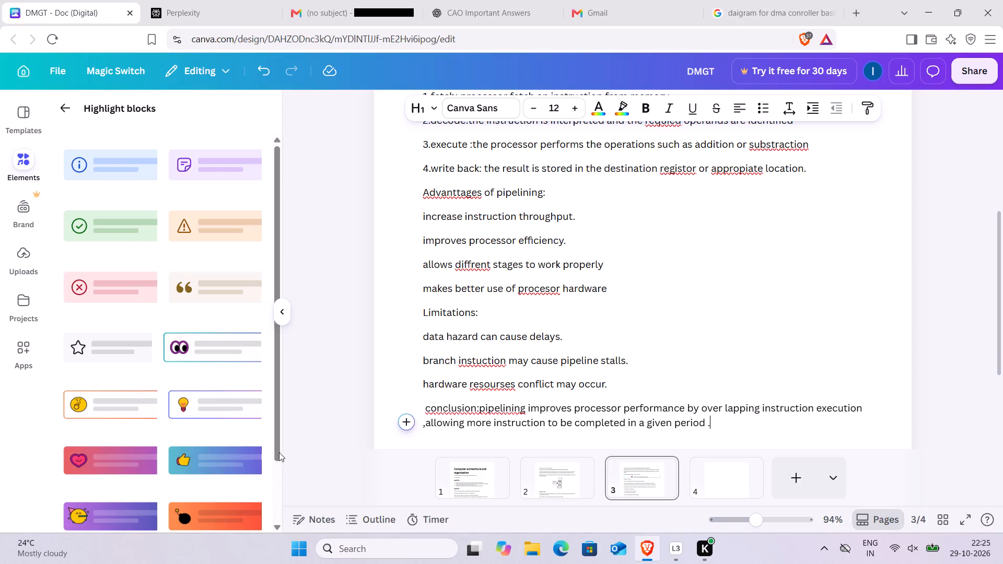
Correct the misspelled word in the advantages heading to "Advantages".
scroll(320, 377, "up", 3)
left_click(459, 385)
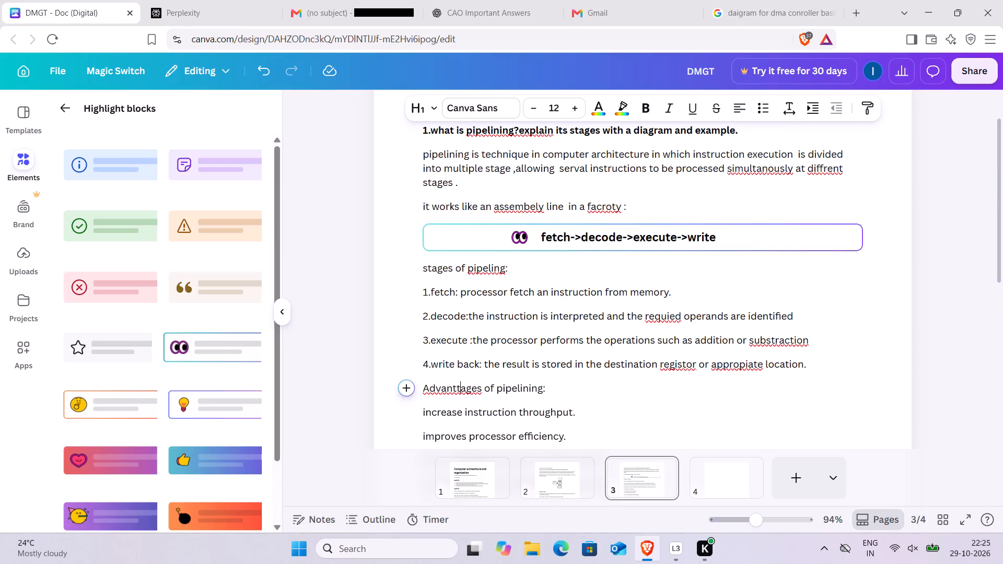
key("BackSpace")
Make the heading "Advantages of pipelining:" bold and set its font size to 13.
left_click_drag(423, 387, 539, 396)
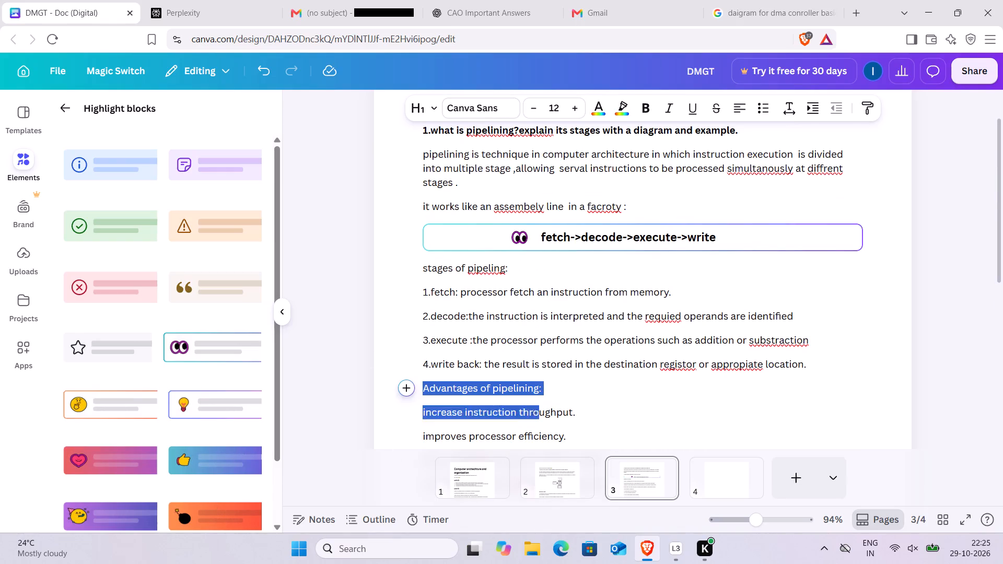
left_click_drag(539, 396, 541, 390)
left_click(652, 105)
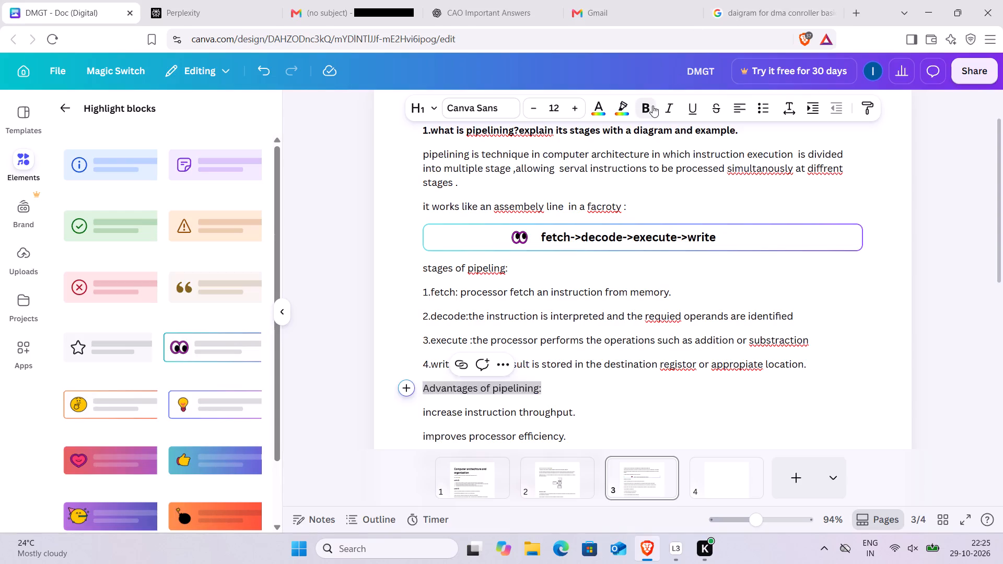
left_click(579, 109)
Make the heading "Limitations:" bold and set its font size to 13.
scroll(585, 293, "down", 2)
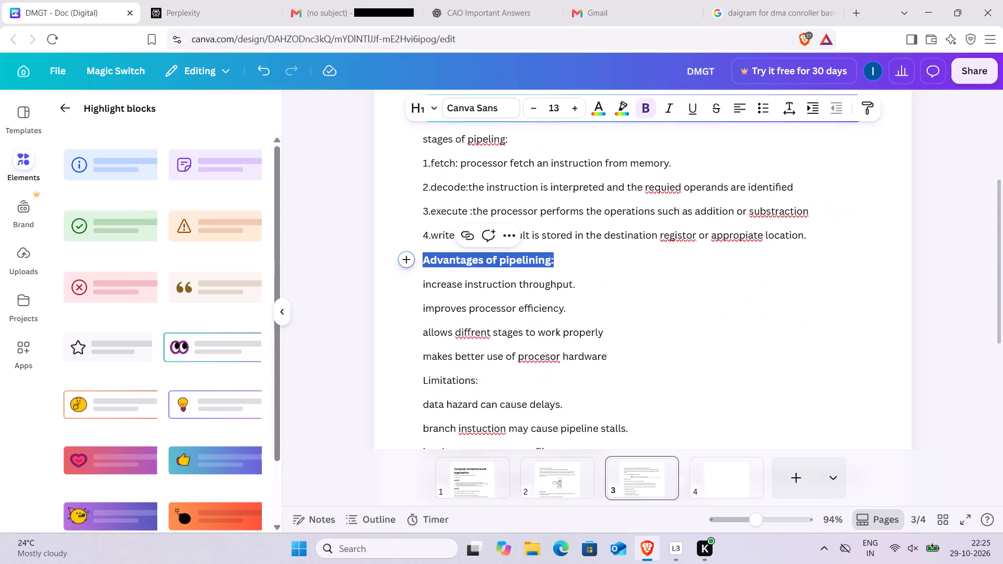
scroll(586, 307, "down", 1)
left_click_drag(423, 313, 515, 312)
left_click(635, 106)
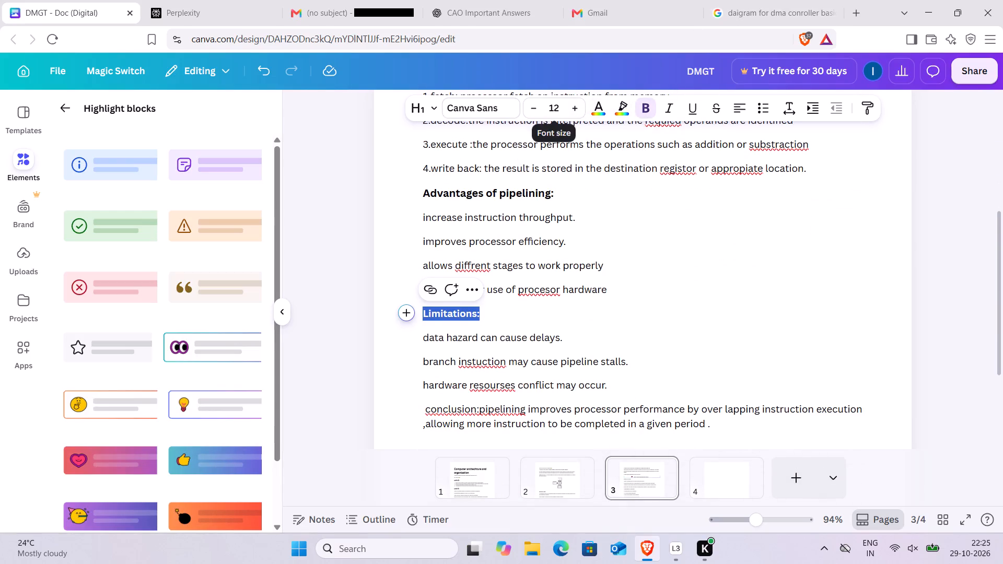
left_click(575, 112)
Turn the four advantage lines under "Advantages of pipelining:" into a numbered list.
scroll(541, 244, "down", 2)
scroll(528, 281, "up", 2)
scroll(524, 318, "down", 1)
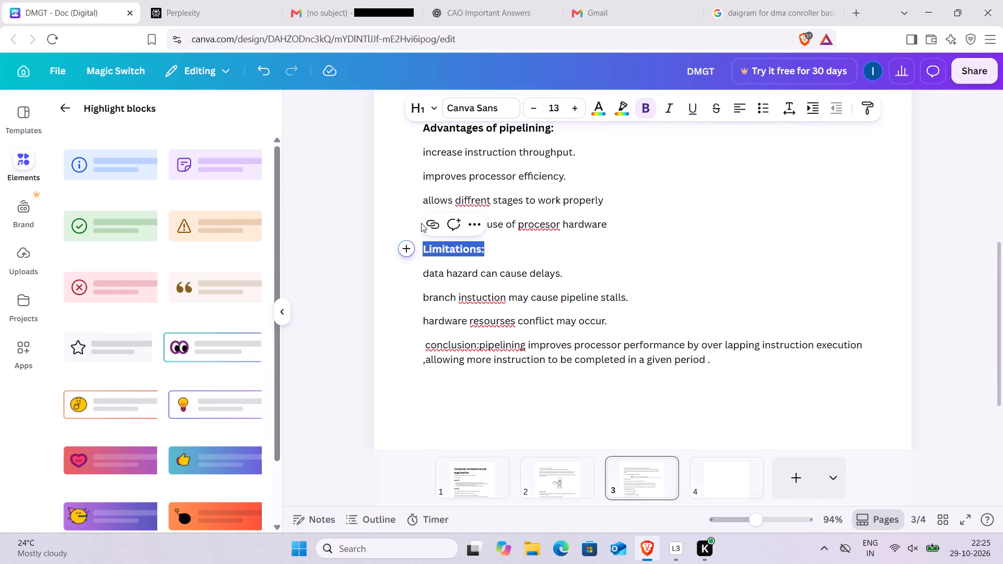
left_click_drag(421, 155, 616, 217)
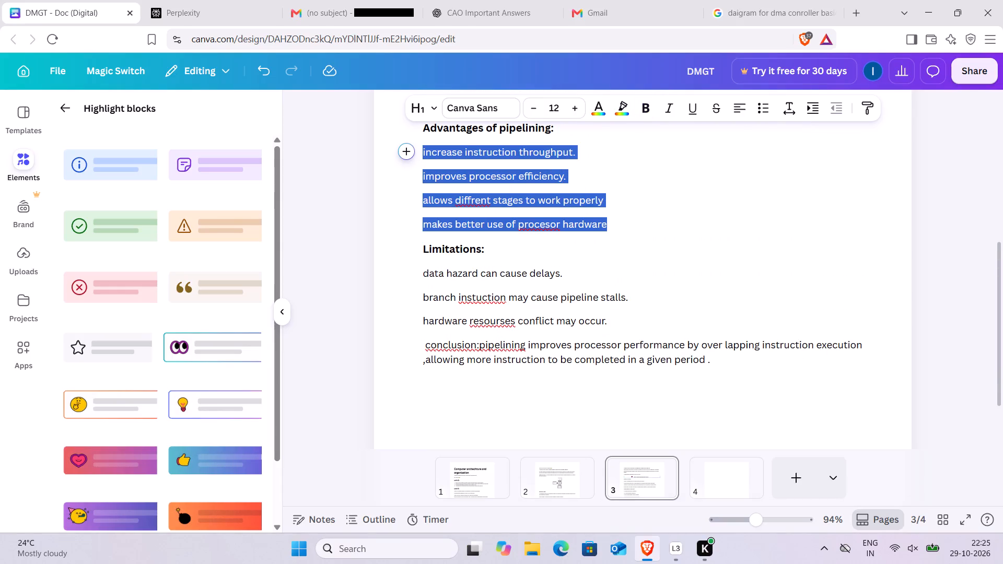
left_click_drag(616, 217, 616, 218)
left_click(758, 115)
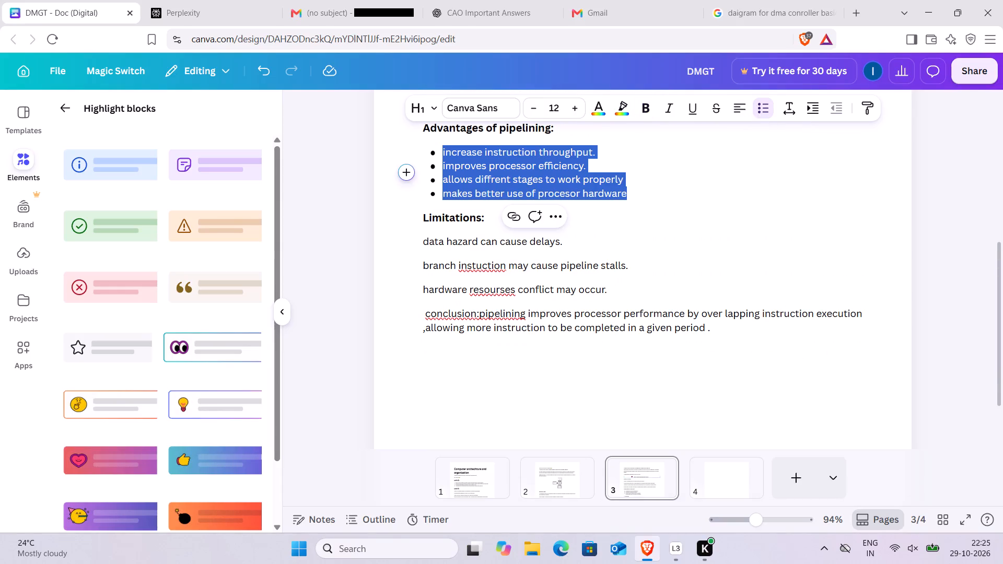
left_click(753, 108)
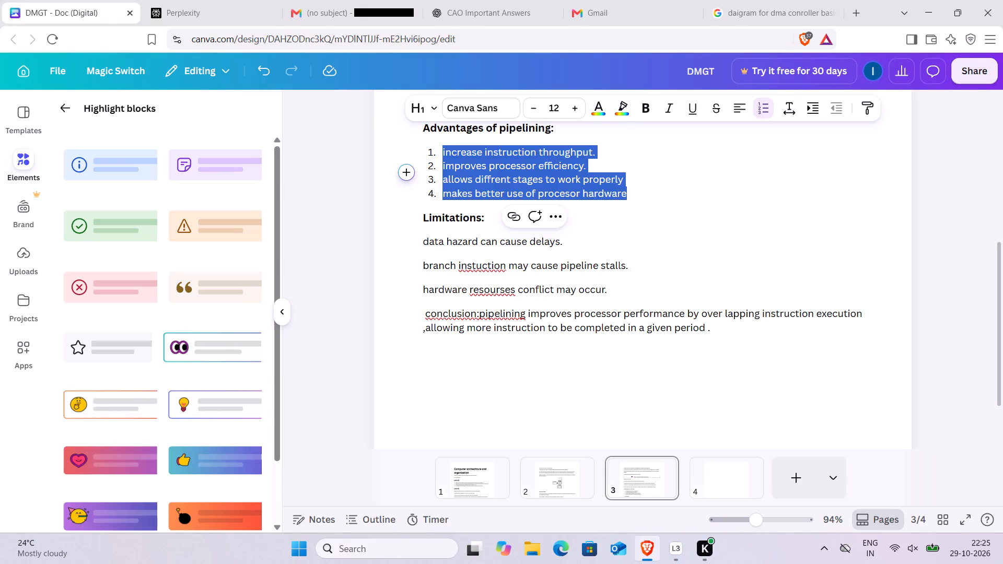
Justify the three limitation lines under "Limitations:" and turn them into a numbered list, leaving out the conclusion.
left_click(748, 174)
left_click_drag(423, 237, 729, 322)
left_click(617, 282)
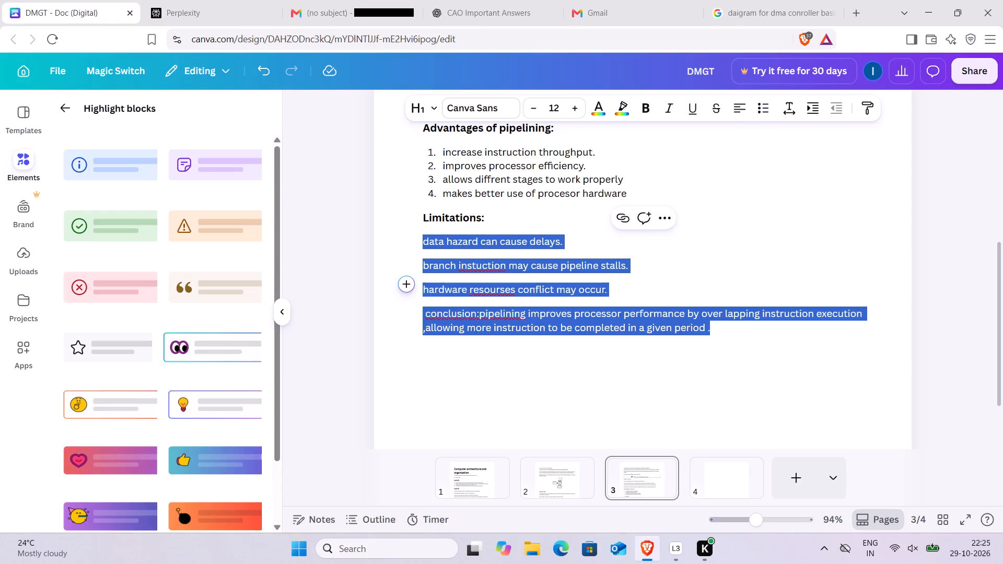
left_click(616, 290)
double_click(607, 290)
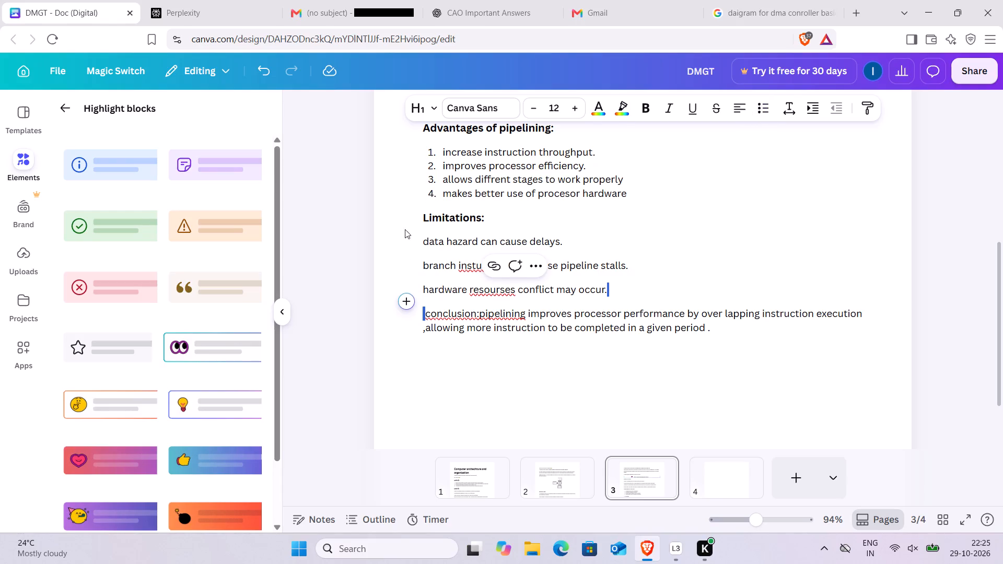
left_click_drag(420, 237, 609, 283)
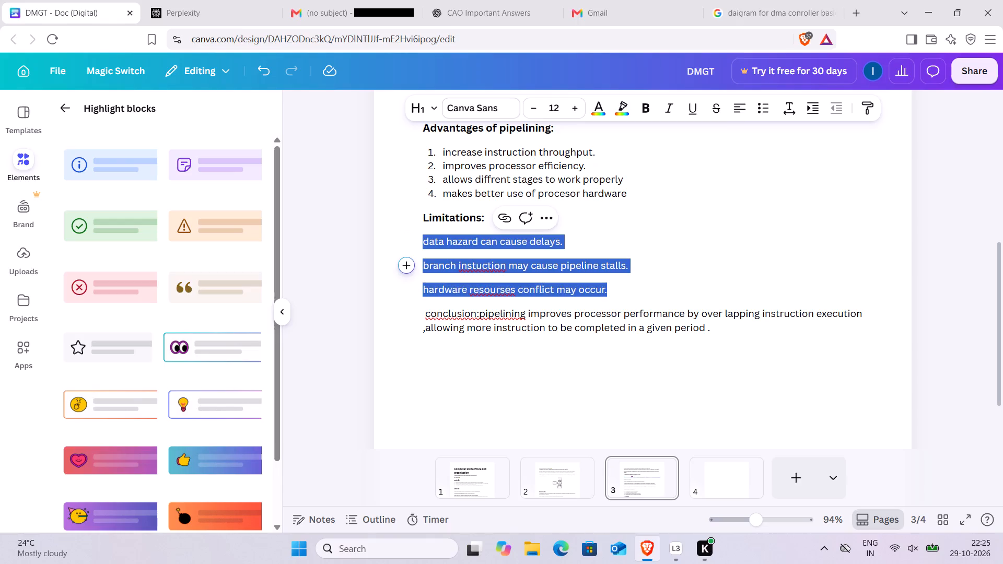
left_click(740, 106)
left_click(743, 106)
left_click(743, 106)
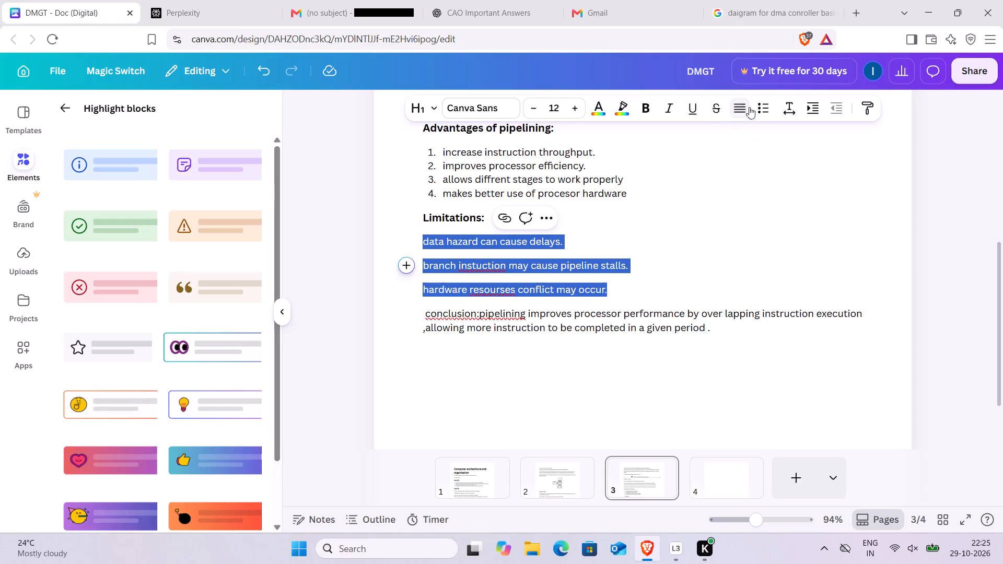
double_click(765, 110)
left_click(614, 315)
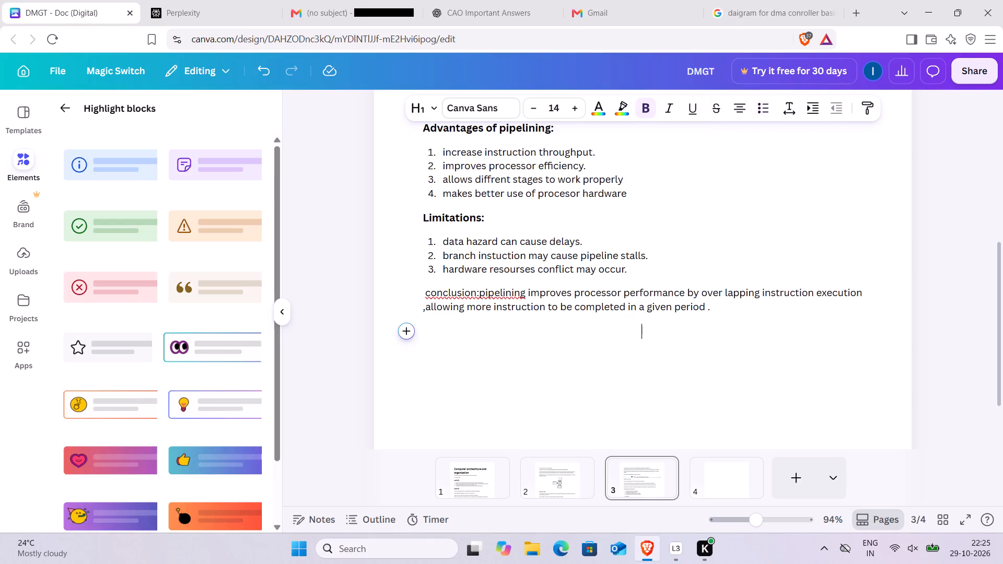
Make the word "conclusion" at the start of the closing paragraph bold.
left_click_drag(426, 291, 476, 294)
left_click(644, 115)
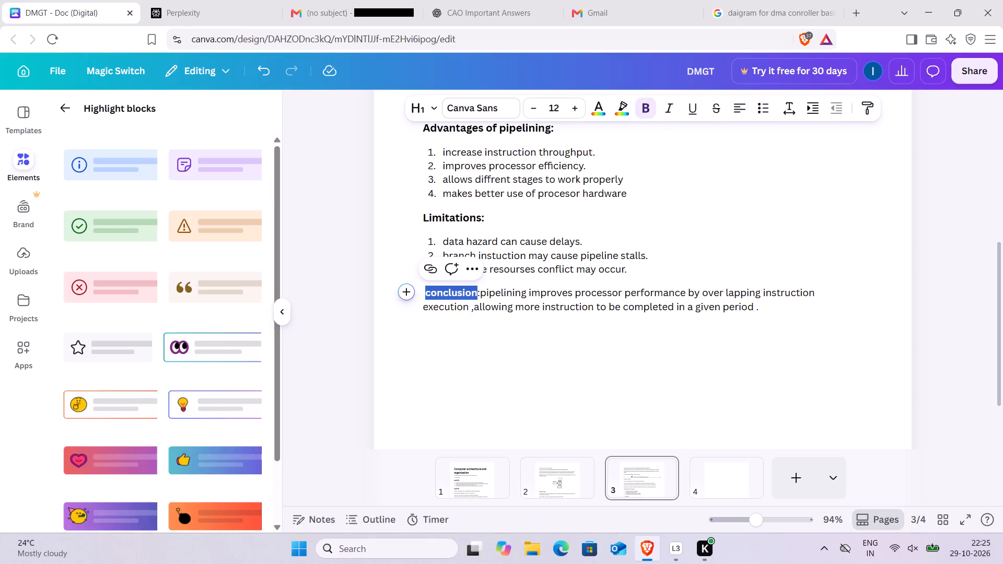
Insert a line break after "conclusion:" so the concluding sentence starts on its own line.
left_click(481, 296)
scroll(494, 253, "up", 5)
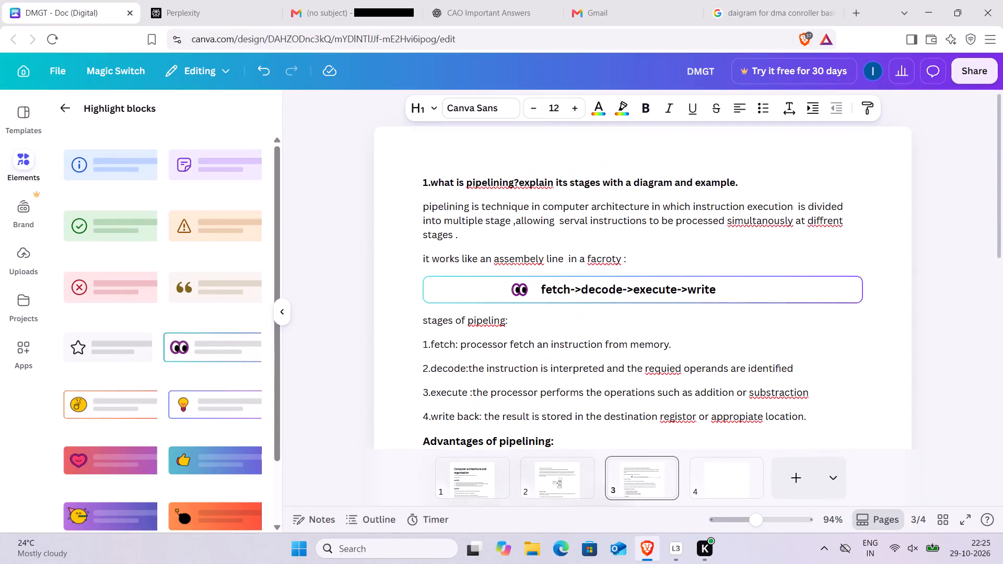
scroll(475, 256, "up", 2)
scroll(482, 257, "down", 6)
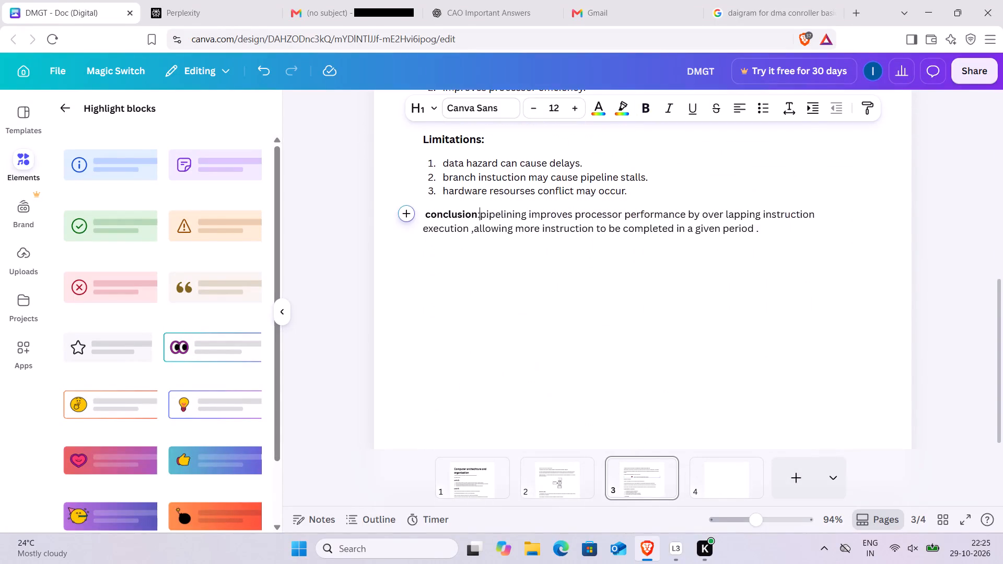
scroll(522, 299, "up", 4)
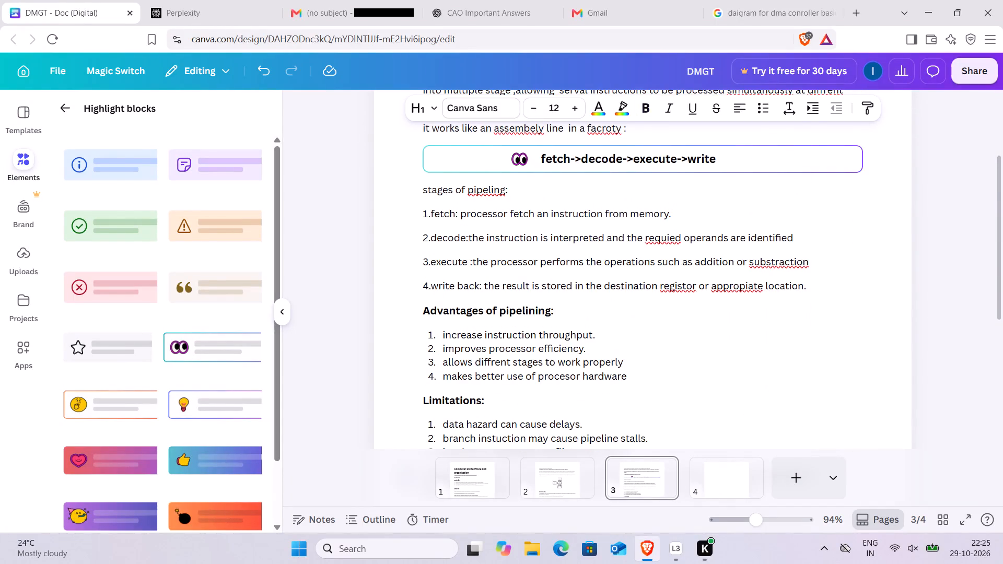
key("Return")
Make the stage labels "1.fetch:" and "2.decode:" bold, leaving their descriptions in regular weight.
scroll(509, 304, "down", 1)
scroll(503, 303, "up", 4)
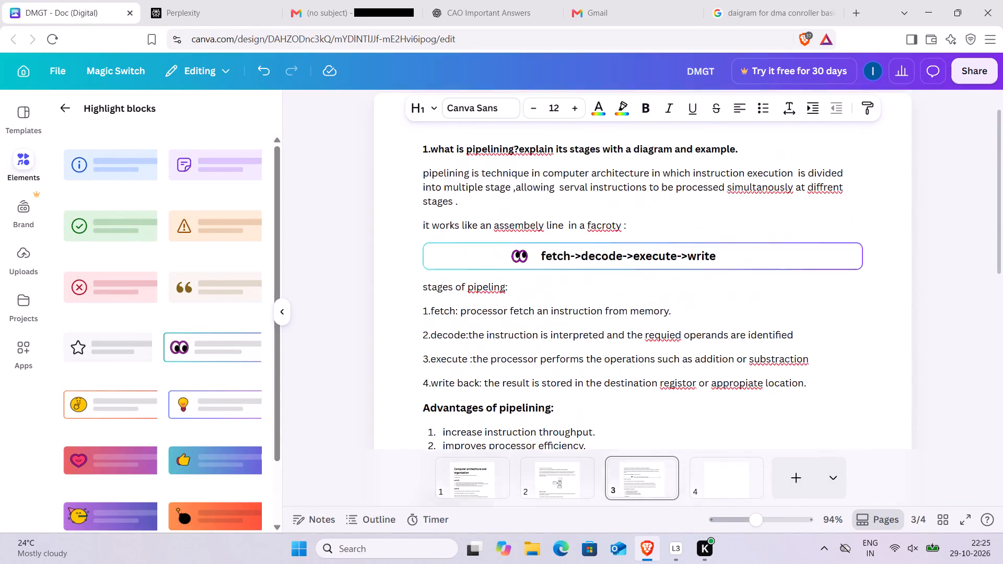
left_click_drag(423, 330, 431, 331)
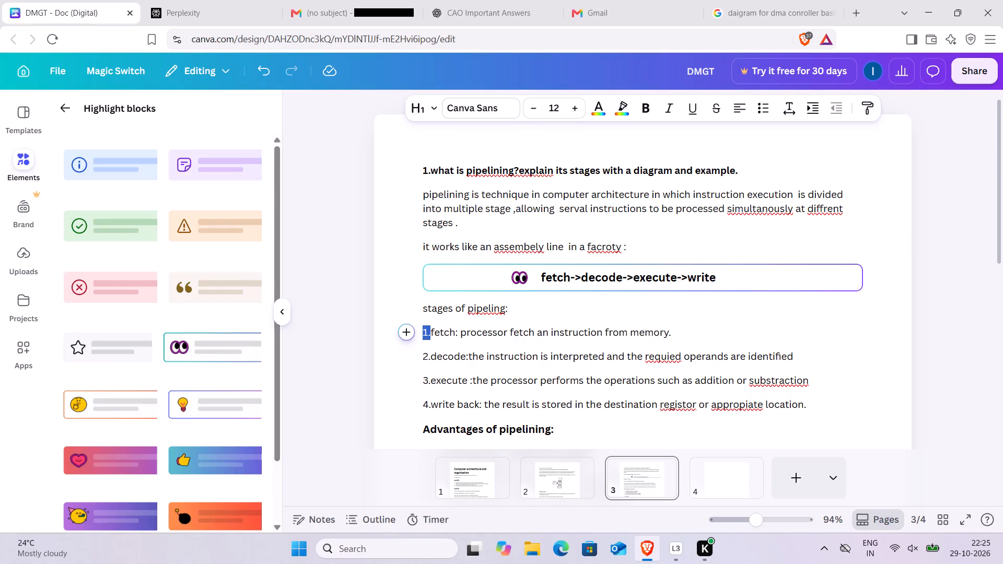
left_click_drag(431, 331, 457, 332)
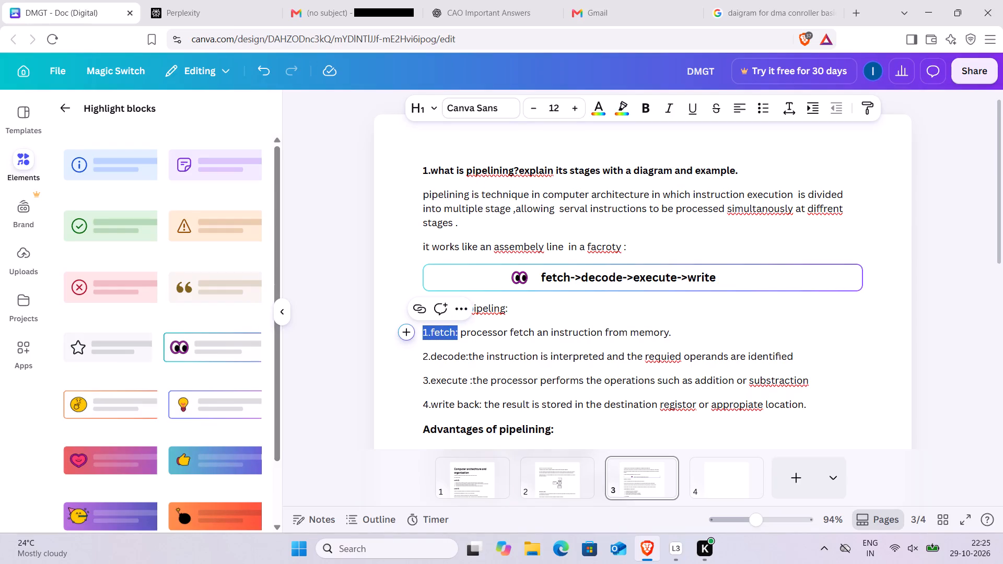
key("ctrl+b")
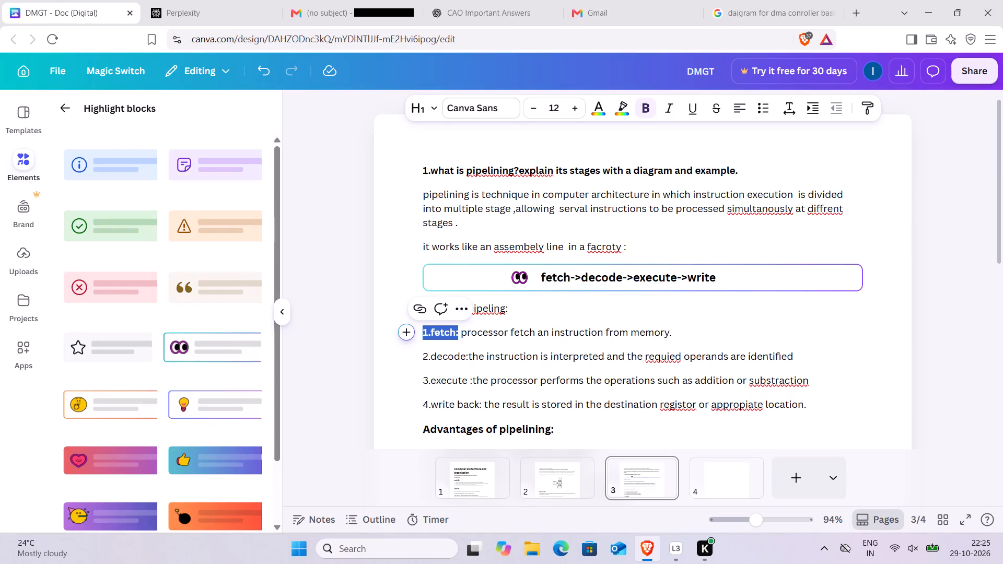
left_click_drag(419, 354, 460, 356)
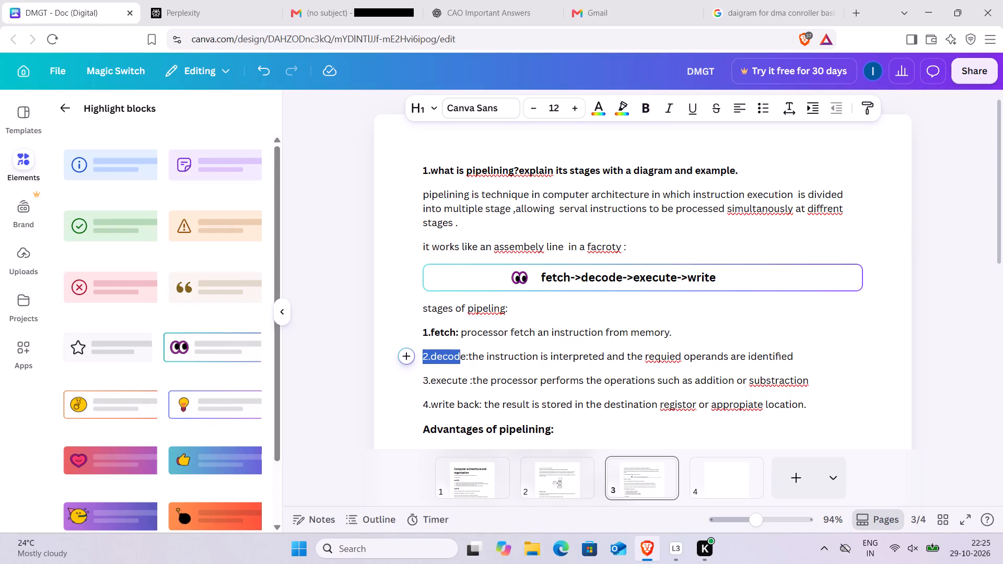
left_click_drag(460, 356, 468, 356)
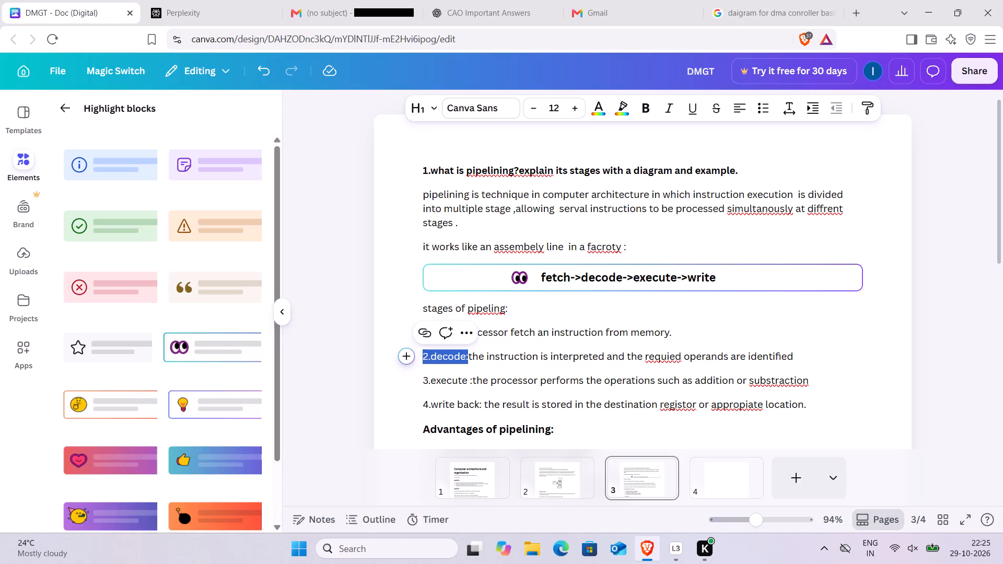
key("ctrl+b")
Make the stage labels "3.execute :" and "4.write back:" bold, including the number 4.
left_click_drag(423, 381, 470, 381)
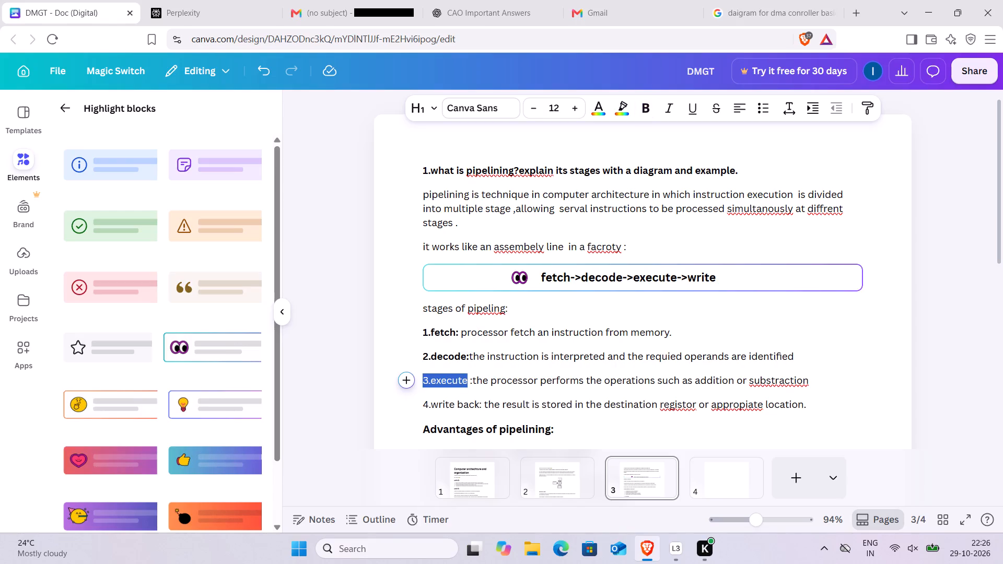
left_click_drag(470, 381, 472, 381)
key("ctrl+b")
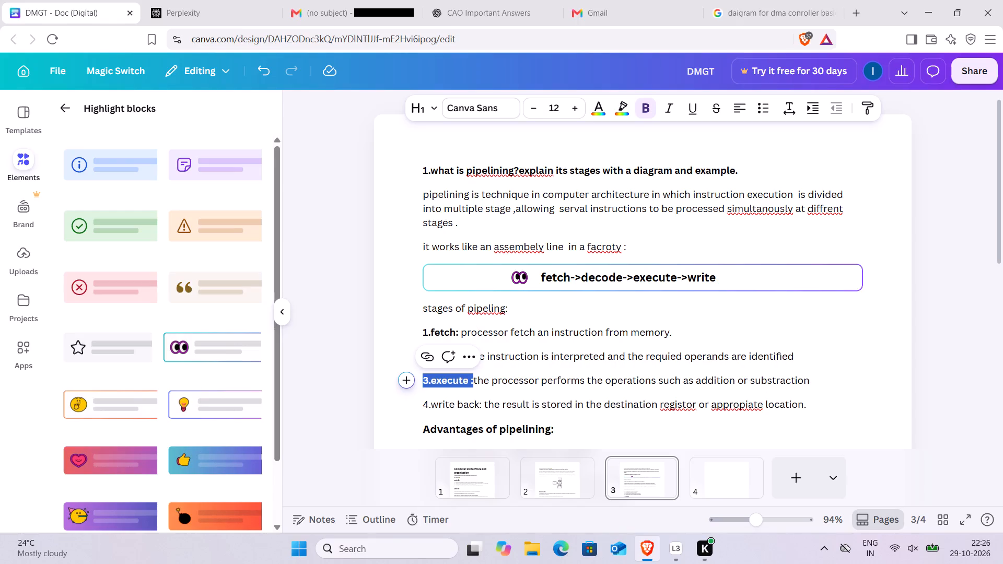
left_click_drag(433, 405, 482, 401)
key("ctrl+b")
left_click(481, 407)
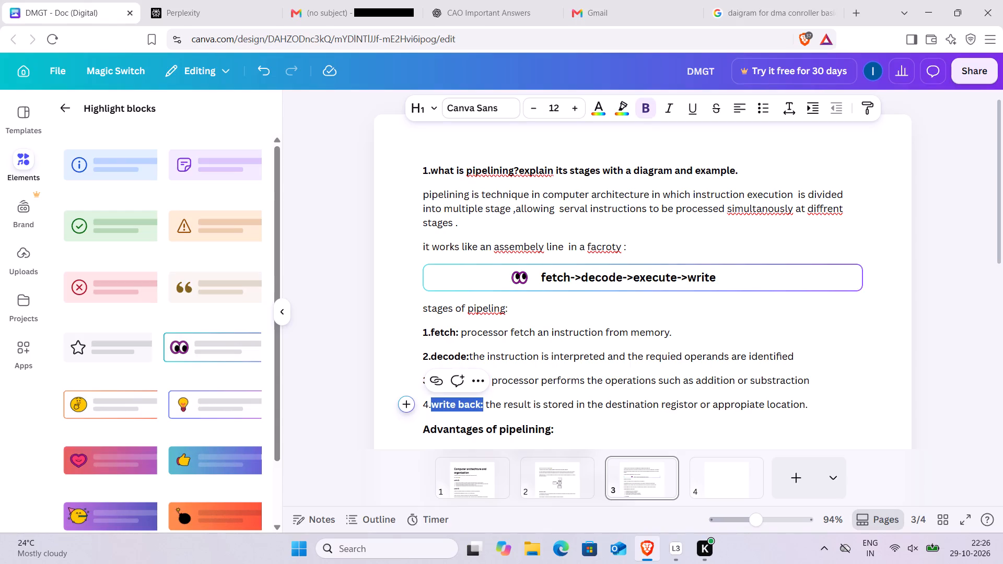
left_click(448, 414)
left_click_drag(422, 401, 429, 401)
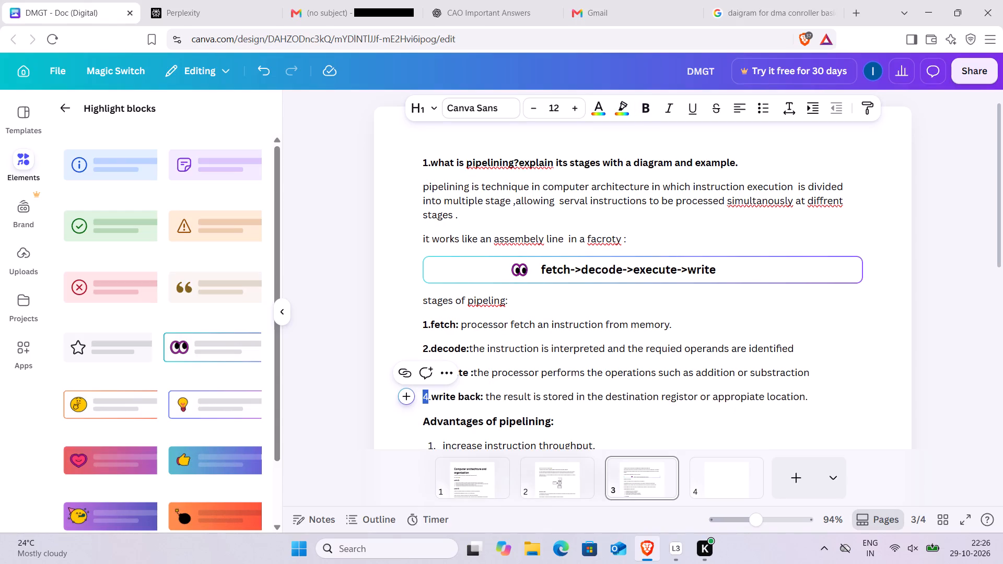
key("ctrl+b")
left_click(457, 401)
Make the "stages of pipeling:" line bold and set its font size to 14.
scroll(455, 401, "up", 2)
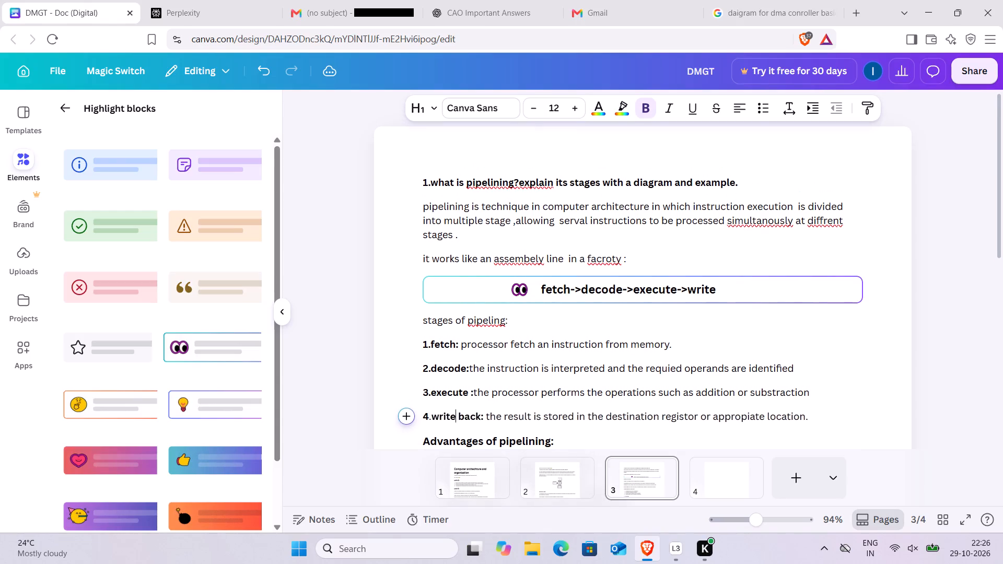
left_click_drag(426, 323, 518, 321)
left_click(518, 321)
left_click_drag(519, 321, 468, 321)
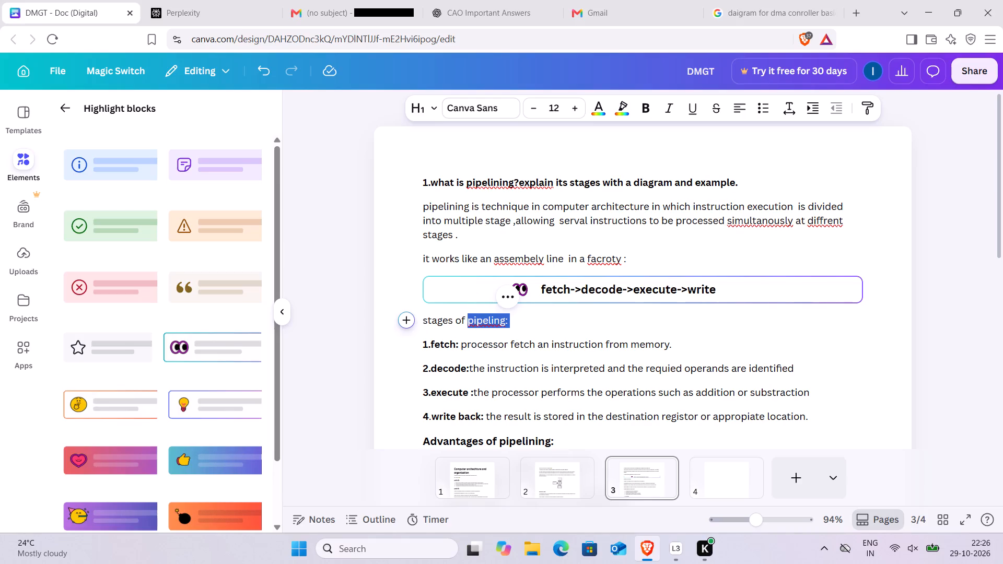
left_click_drag(468, 321, 417, 318)
key("ctrl+b")
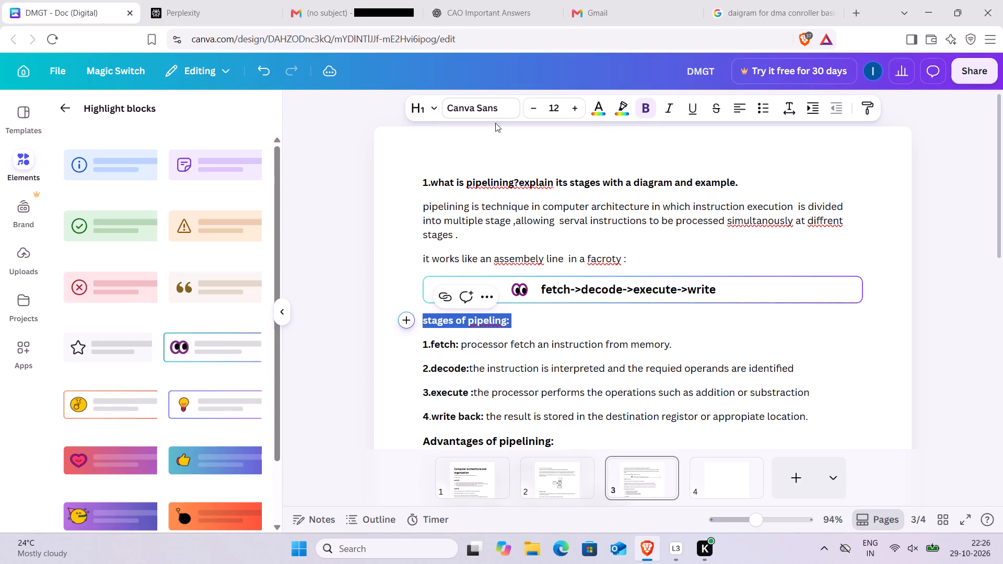
left_click(572, 101)
left_click(572, 101)
Set the font size of the question heading "1.what is pipelining?explain its stages with a diagram and example." to 14.
scroll(578, 312, "down", 3)
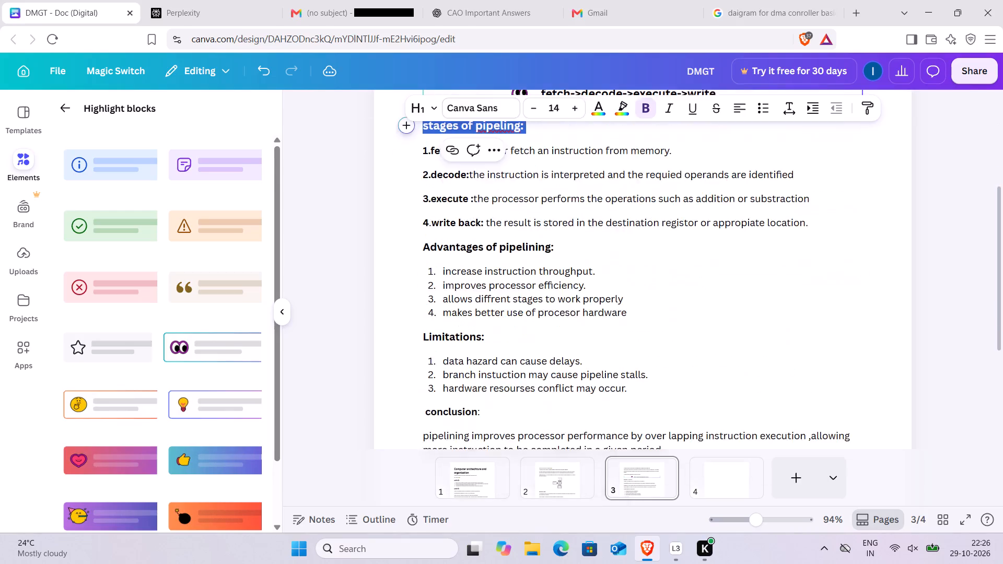
scroll(578, 313, "up", 6)
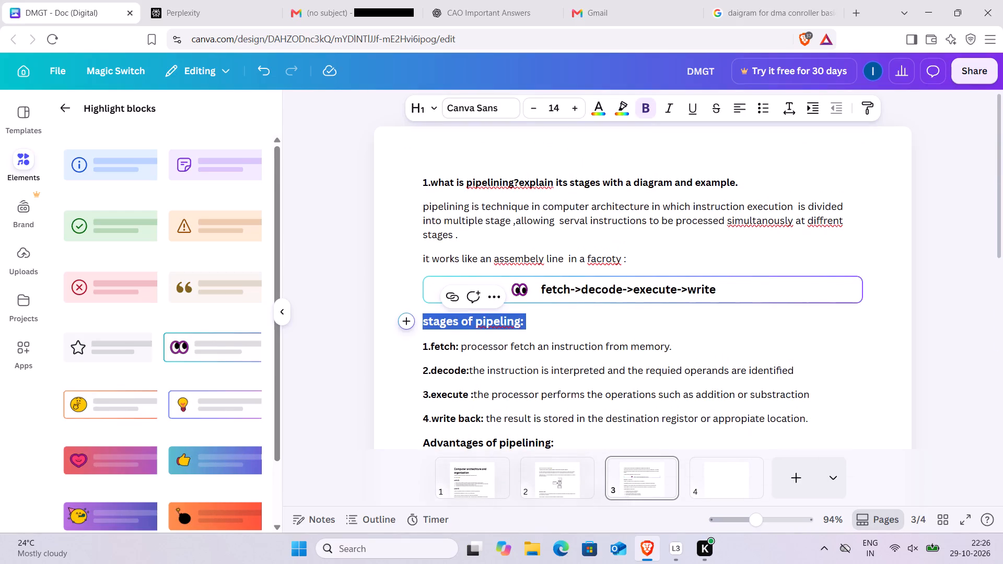
left_click_drag(421, 190, 405, 159)
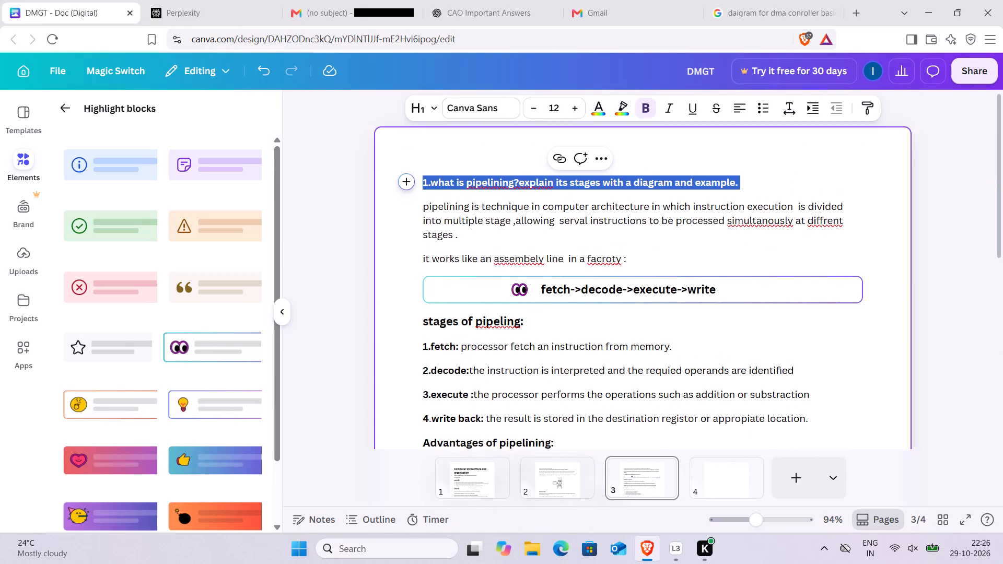
left_click(575, 104)
left_click(575, 104)
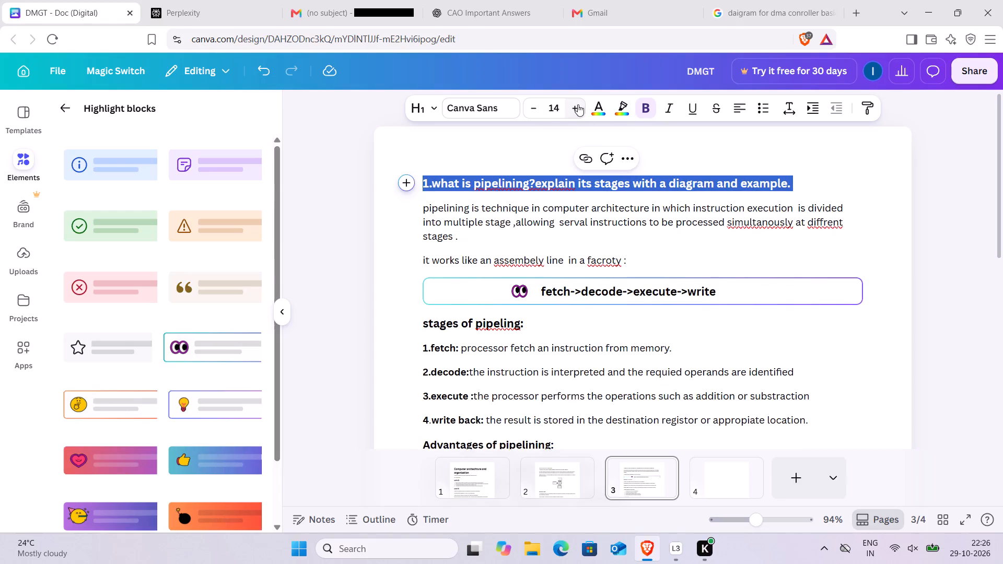
Correct the misspelled "facroty" to "factory" in the assembly line sentence above the highlight block.
left_click(575, 249)
scroll(567, 246, "down", 2)
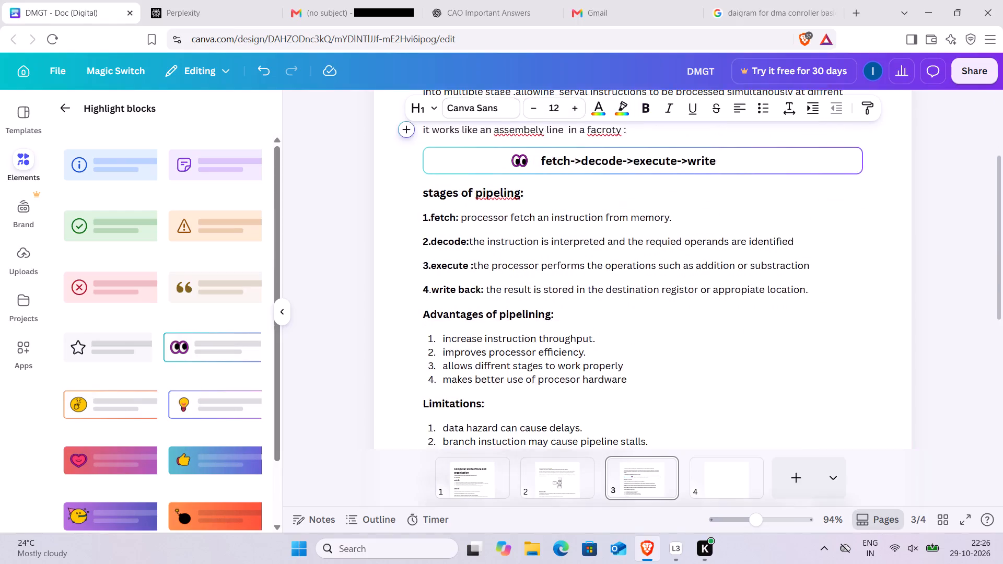
scroll(557, 248, "up", 1)
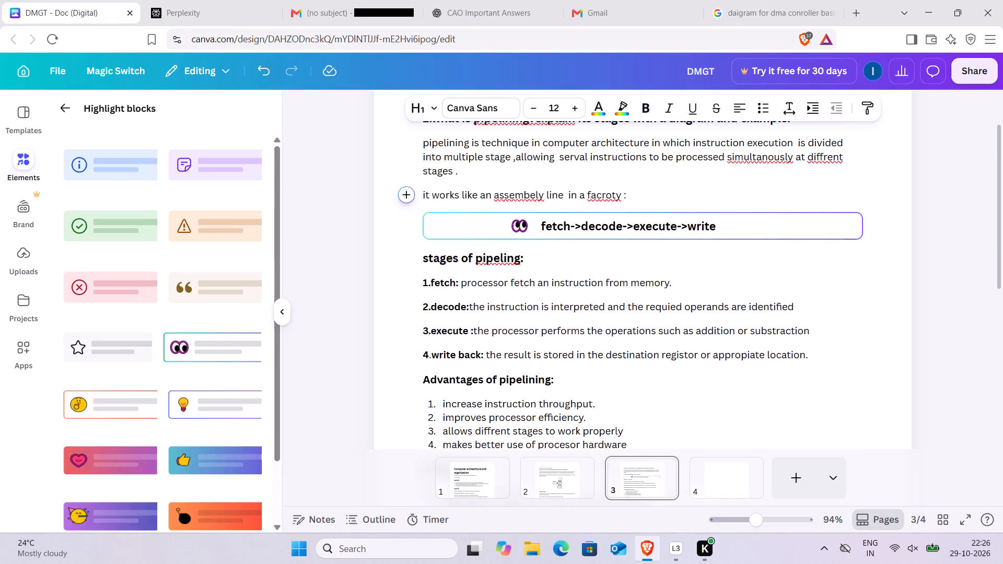
left_click(603, 199)
left_click(601, 196)
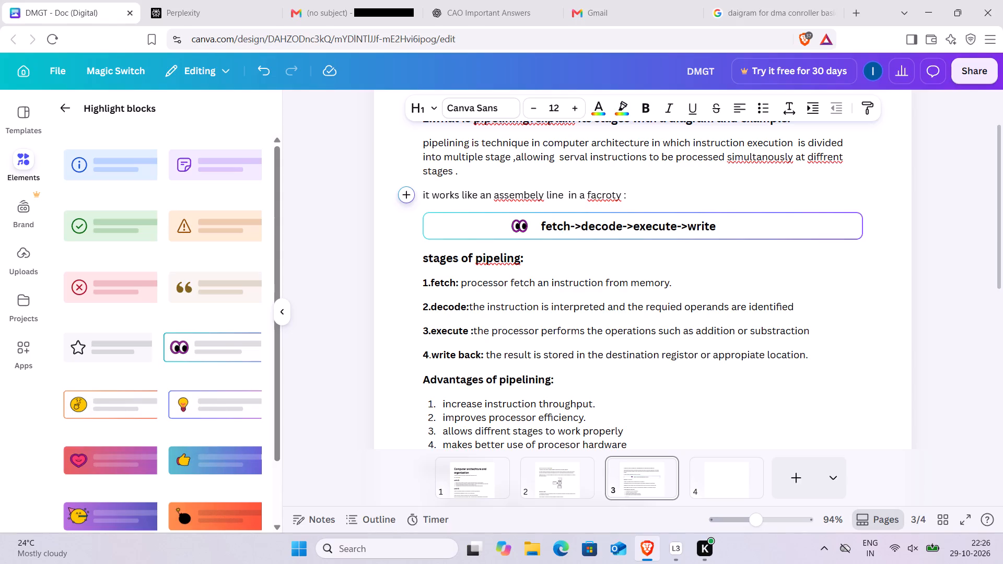
type("tor")
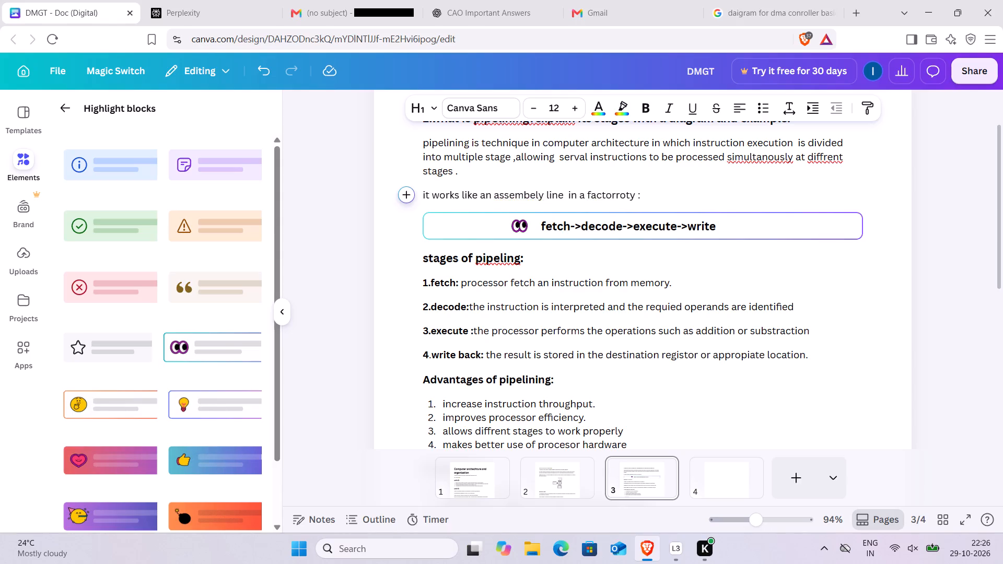
key("Delete")
key("Delete")
key("Delete")
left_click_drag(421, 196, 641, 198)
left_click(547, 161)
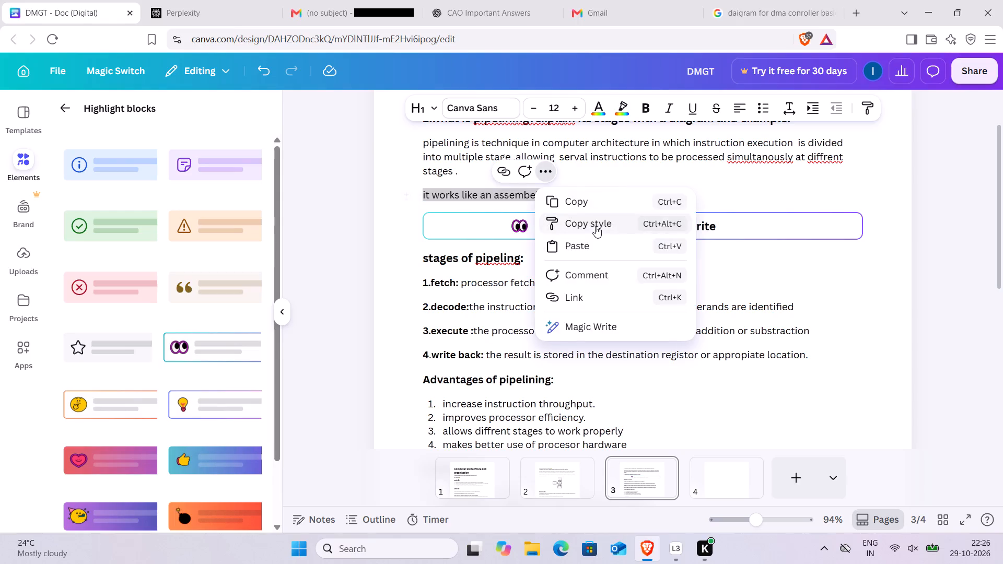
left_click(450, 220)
Review the whole page 3 answer from the question heading through to the conclusion.
scroll(588, 275, "down", 1)
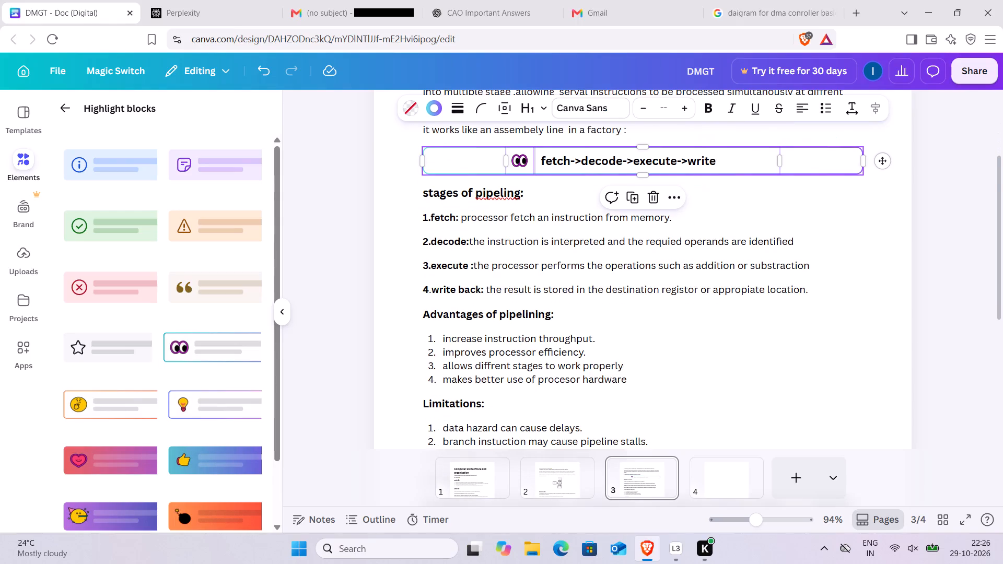
scroll(450, 295, "down", 2)
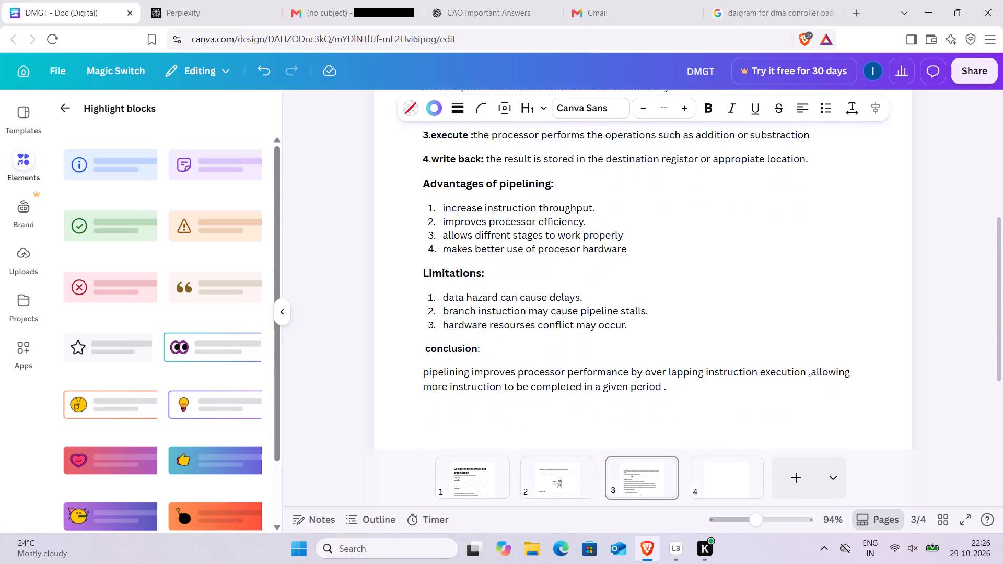
scroll(486, 261, "down", 5)
scroll(471, 296, "up", 2)
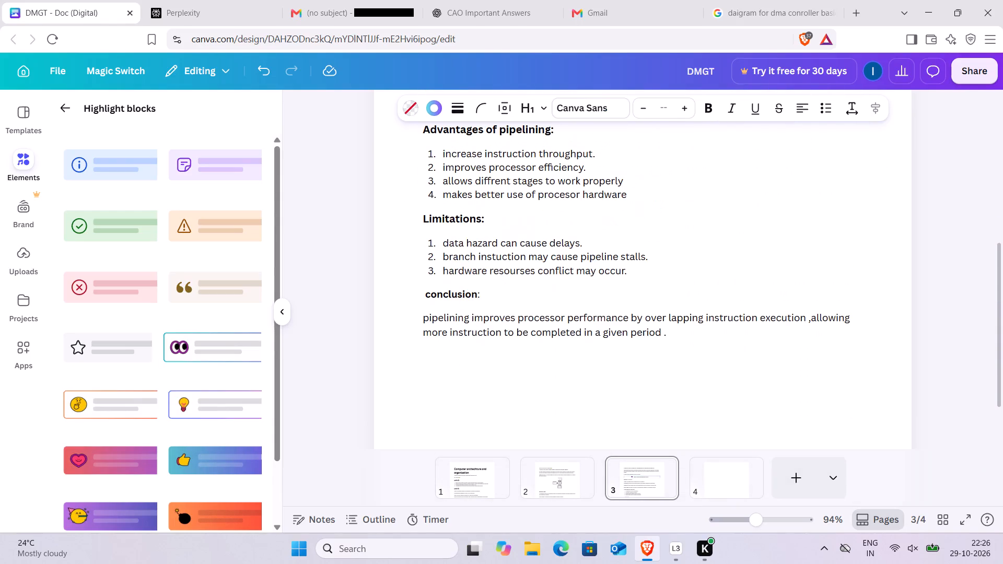
left_click(449, 401)
scroll(449, 401, "up", 6)
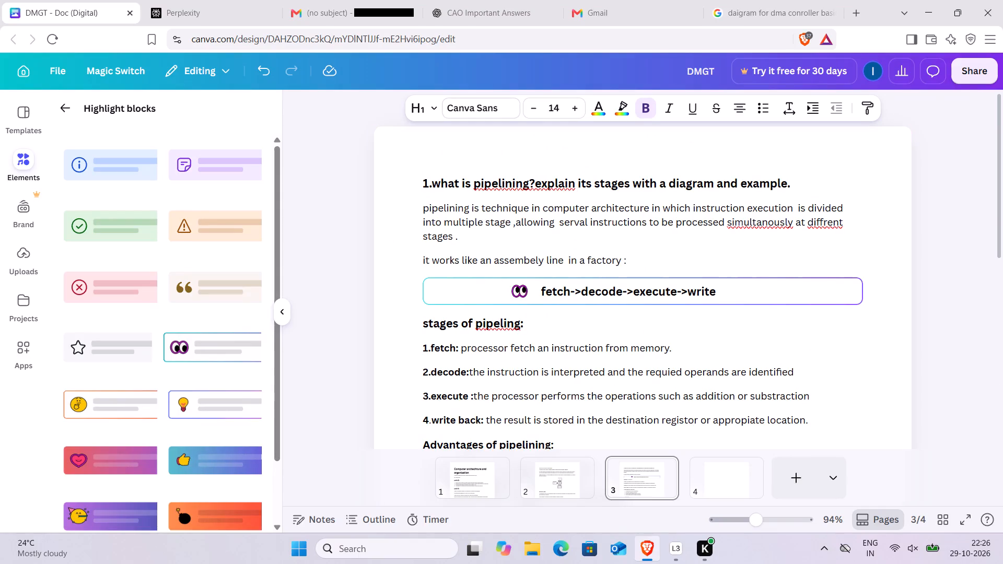
scroll(444, 201, "down", 1)
scroll(431, 210, "up", 2)
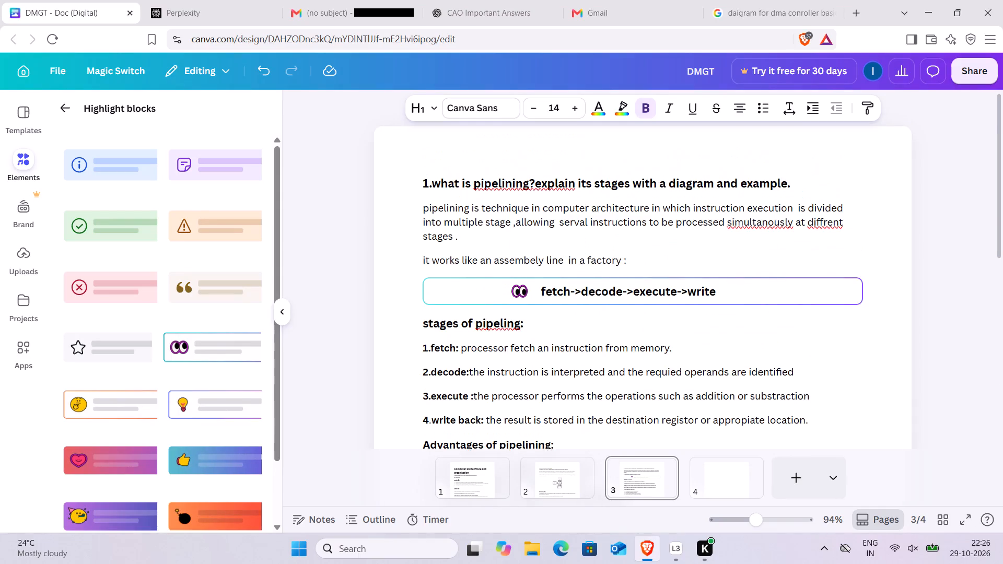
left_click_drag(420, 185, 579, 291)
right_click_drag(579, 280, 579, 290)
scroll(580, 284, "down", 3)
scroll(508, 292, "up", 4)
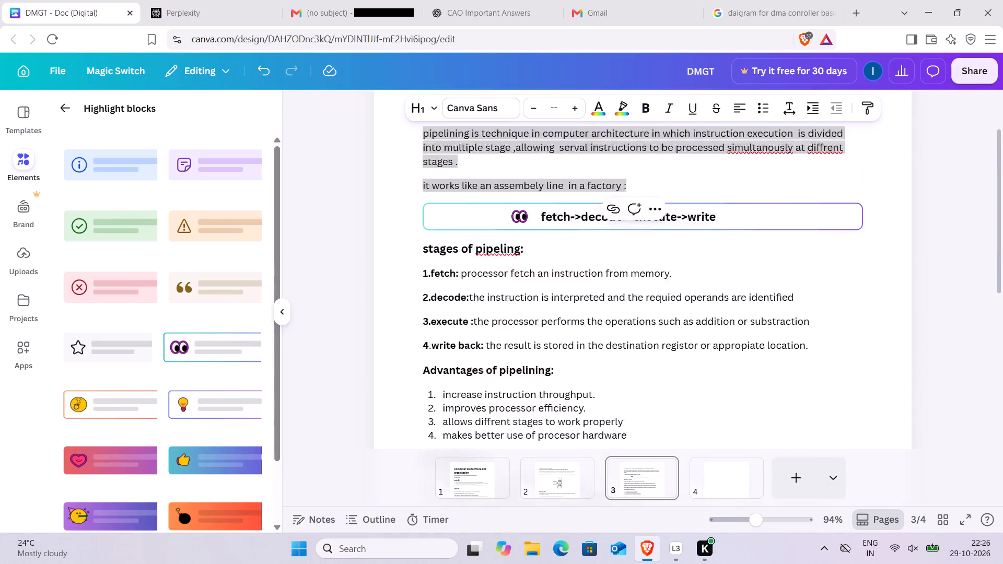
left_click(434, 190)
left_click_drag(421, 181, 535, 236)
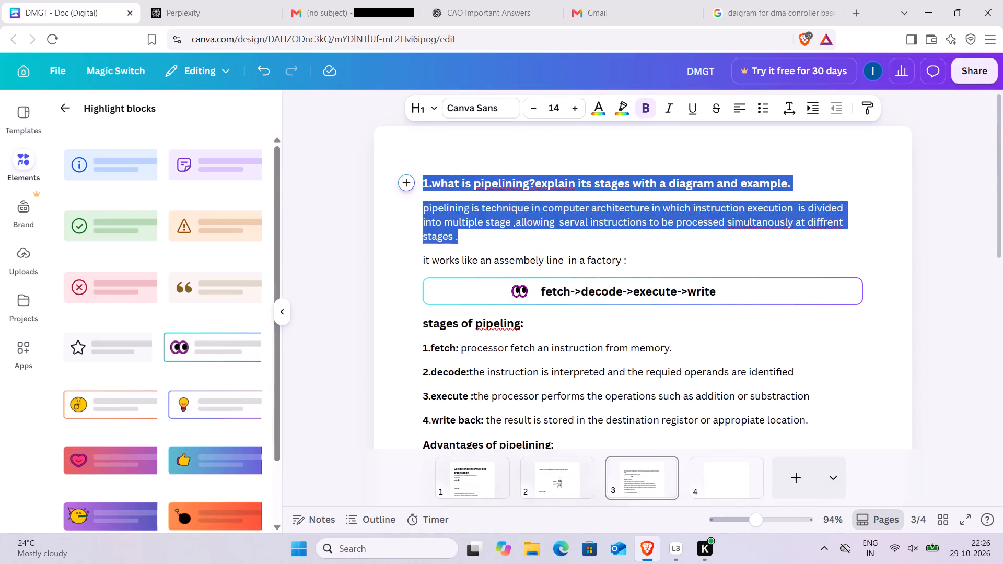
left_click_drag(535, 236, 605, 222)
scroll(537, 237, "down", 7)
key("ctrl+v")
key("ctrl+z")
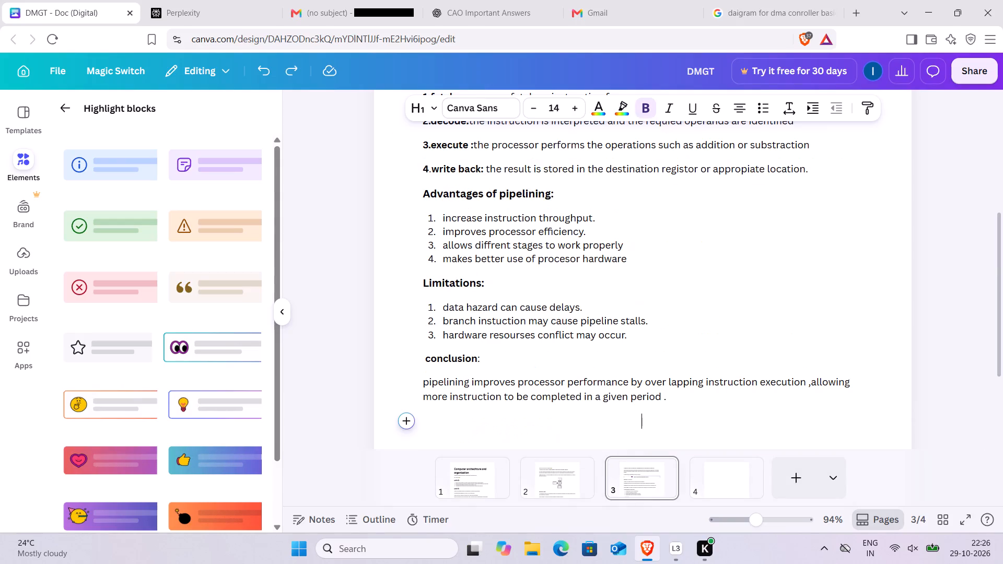
Copy the entire page 3 answer, from the question heading to the end of the concluding sentence.
key("ctrl+a")
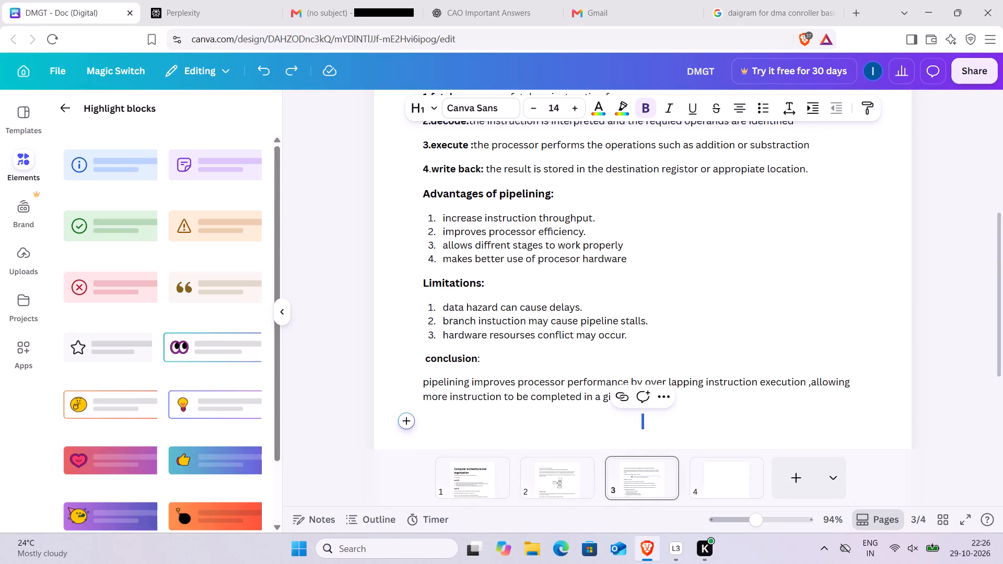
left_click(641, 279)
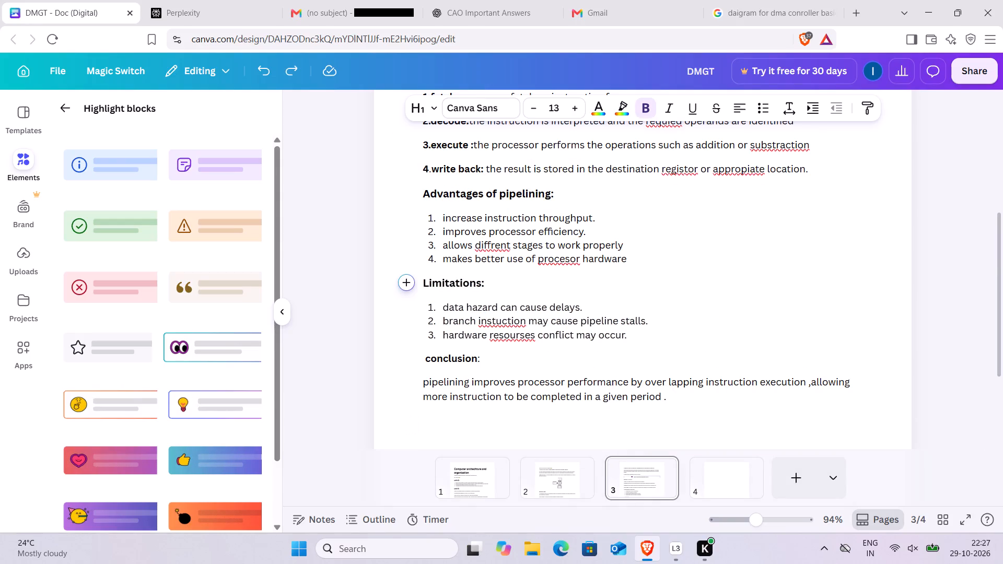
key("ctrl+a")
left_click(639, 357)
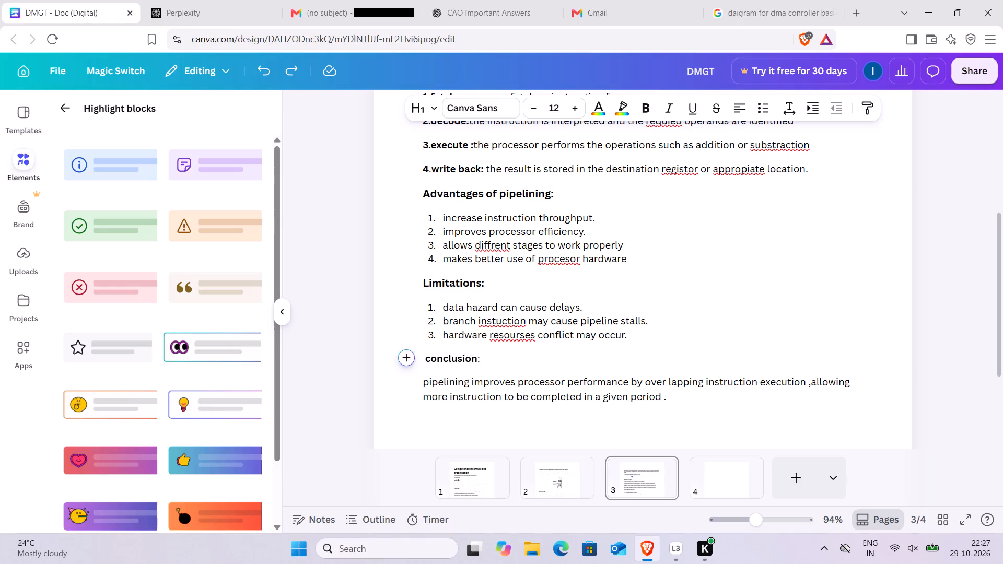
left_click_drag(667, 399, 423, 148)
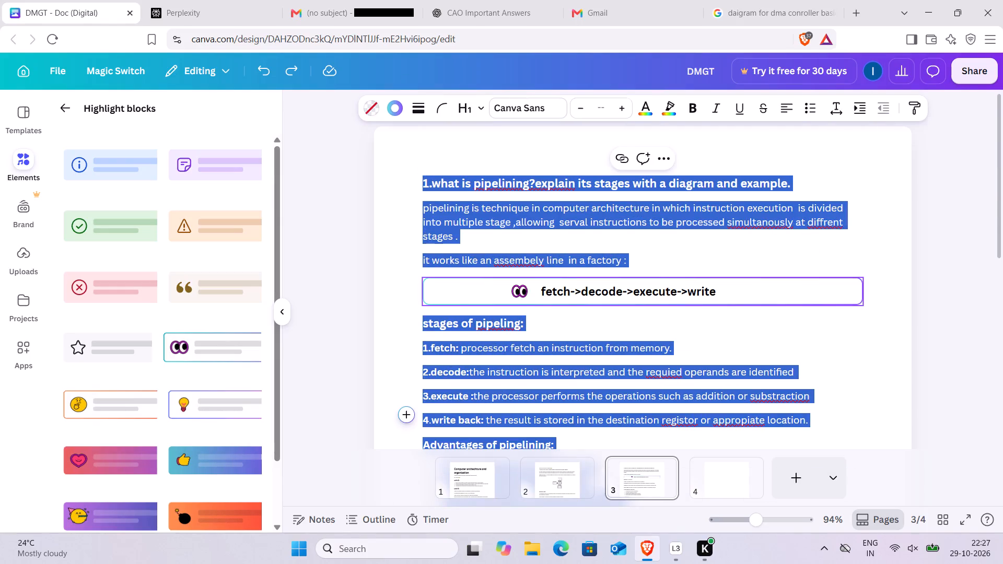
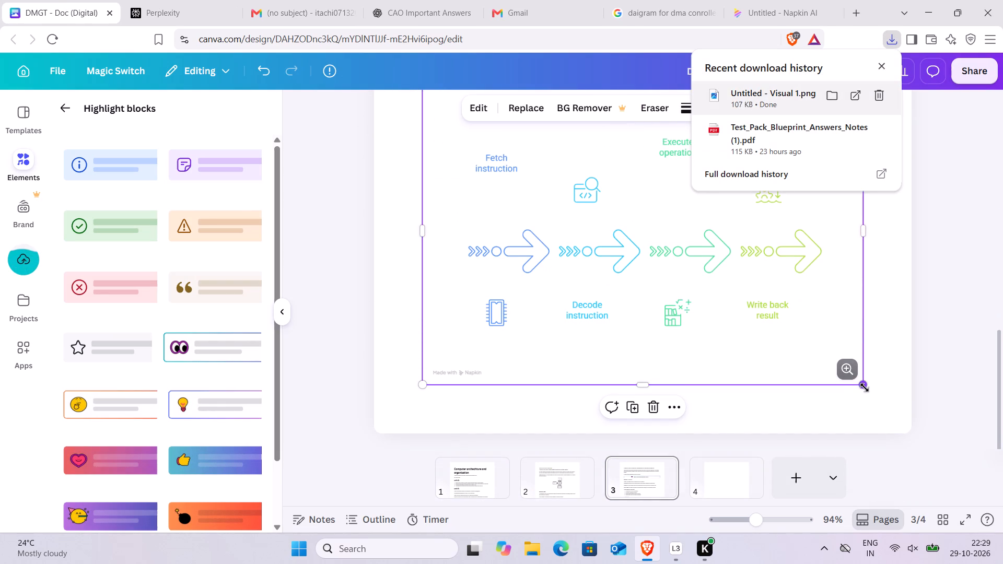
left_click_drag(865, 387, 766, 336)
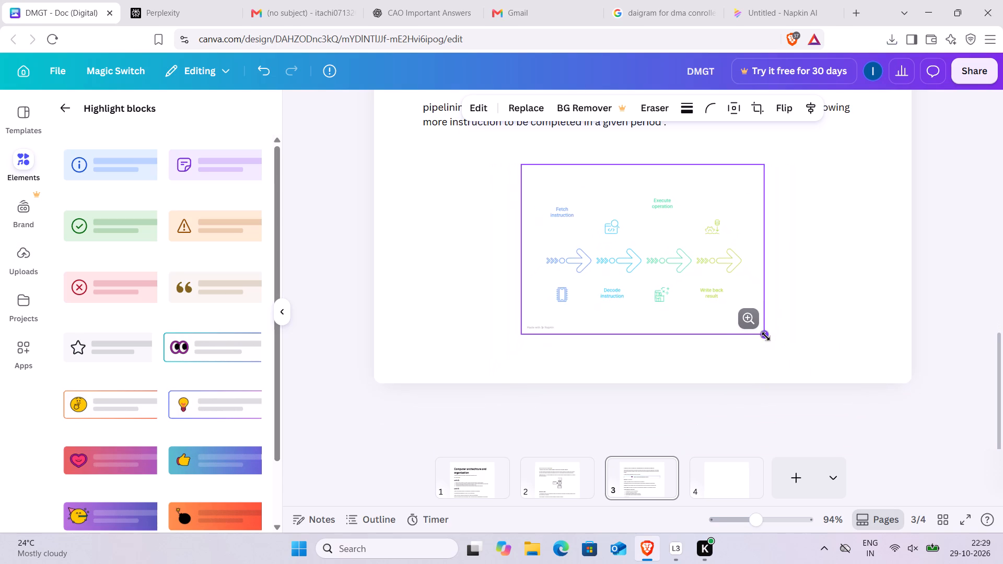
left_click_drag(766, 336, 760, 332)
left_click_drag(762, 292, 768, 292)
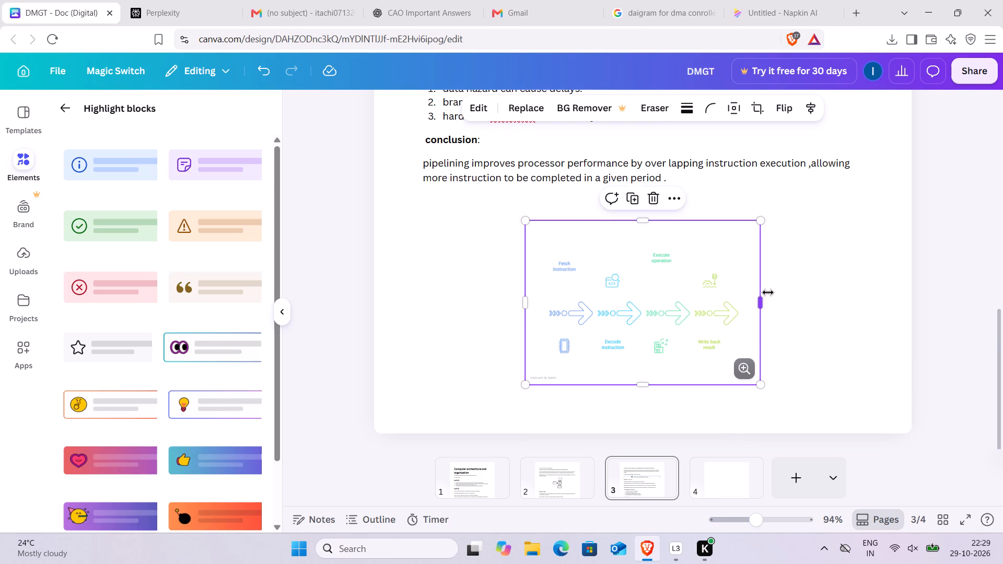
left_click_drag(768, 292, 752, 300)
left_click(727, 275)
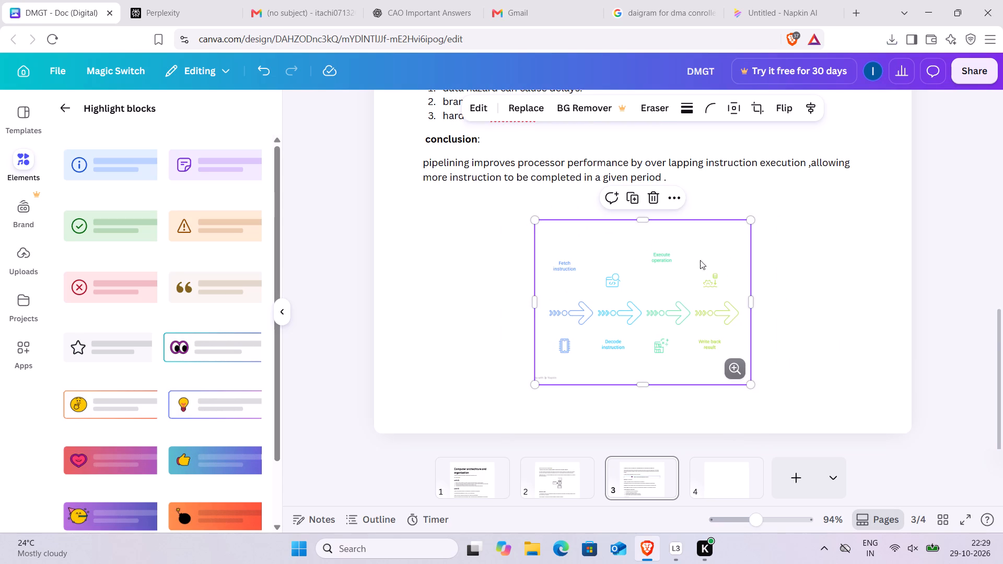
double_click(681, 274)
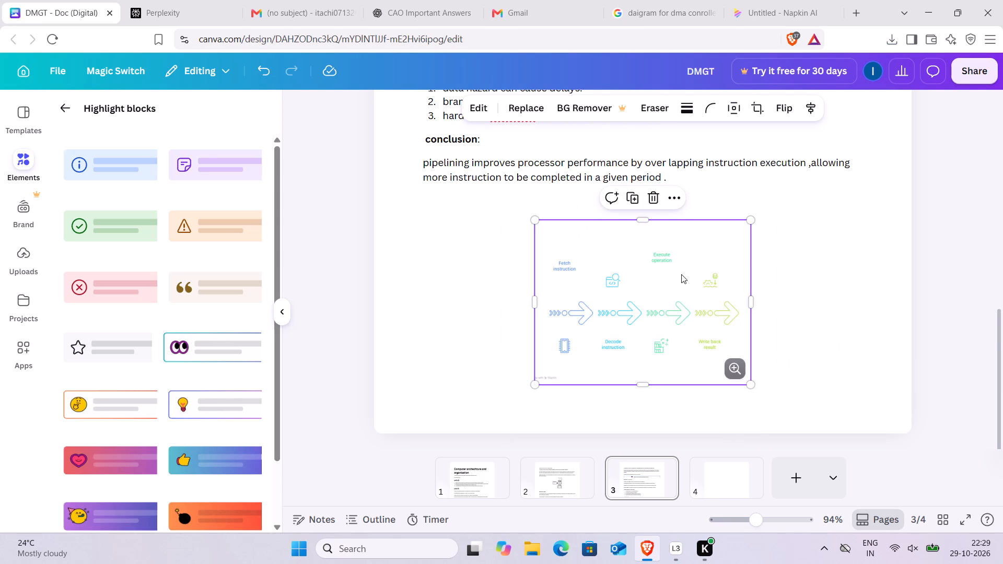
left_click(765, 286)
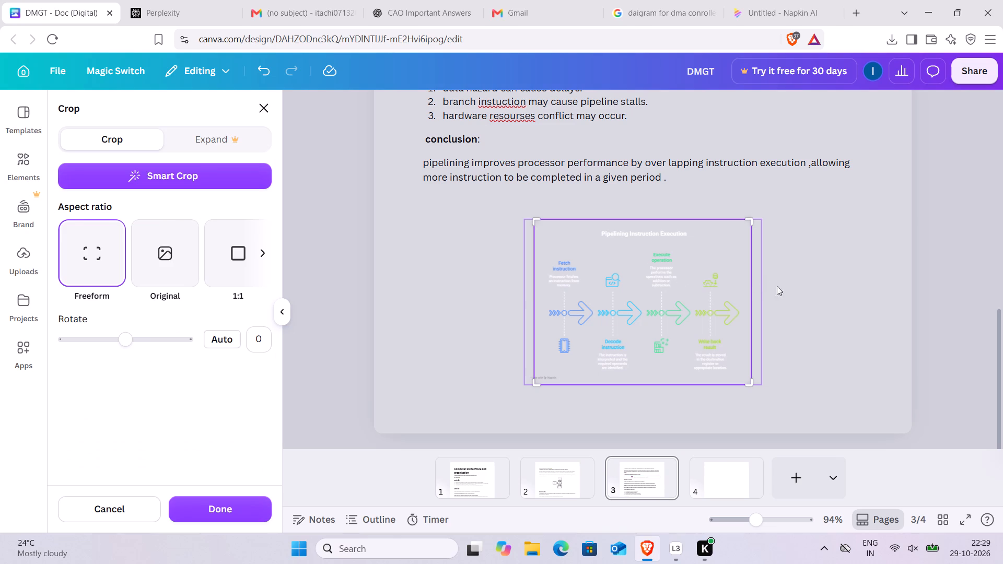
left_click(793, 277)
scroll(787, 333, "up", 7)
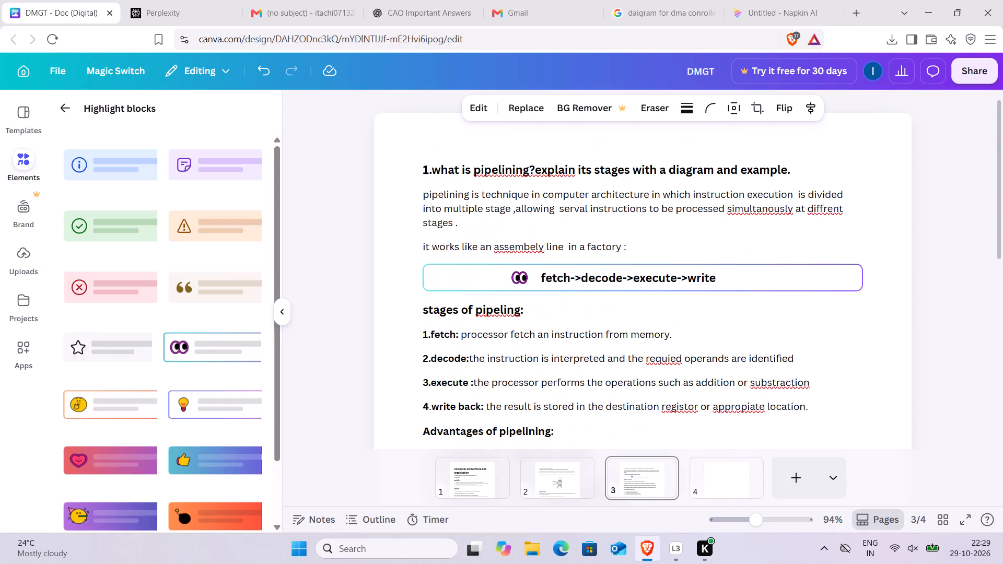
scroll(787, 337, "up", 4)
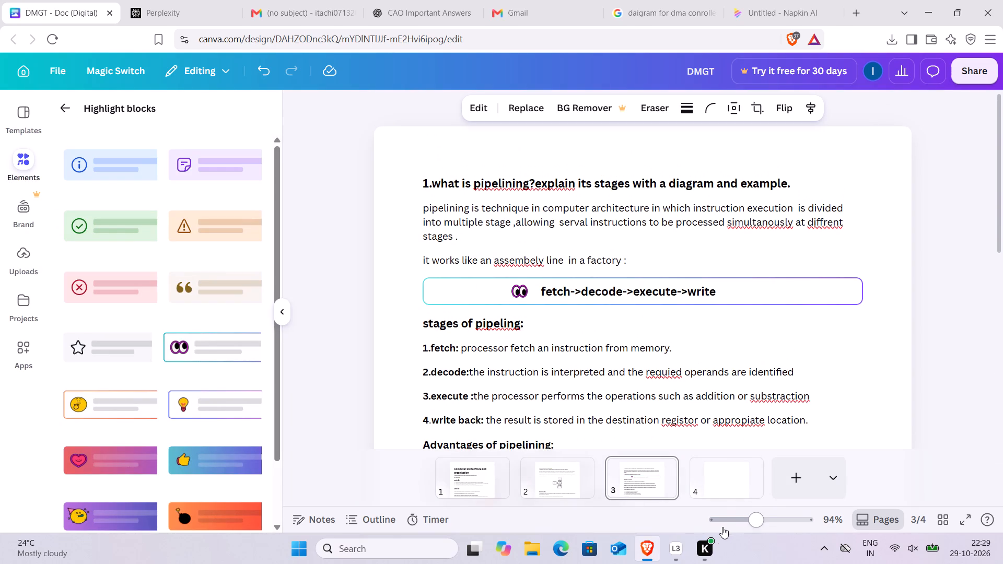